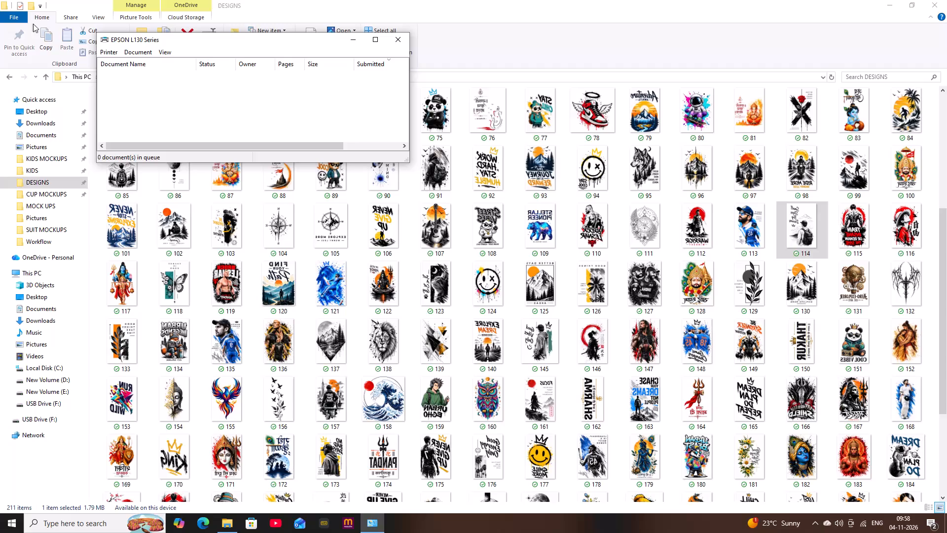
Close the EPSON L130 Series print queue and the DESIGNS folder window.
click(402, 38)
click(946, 0)
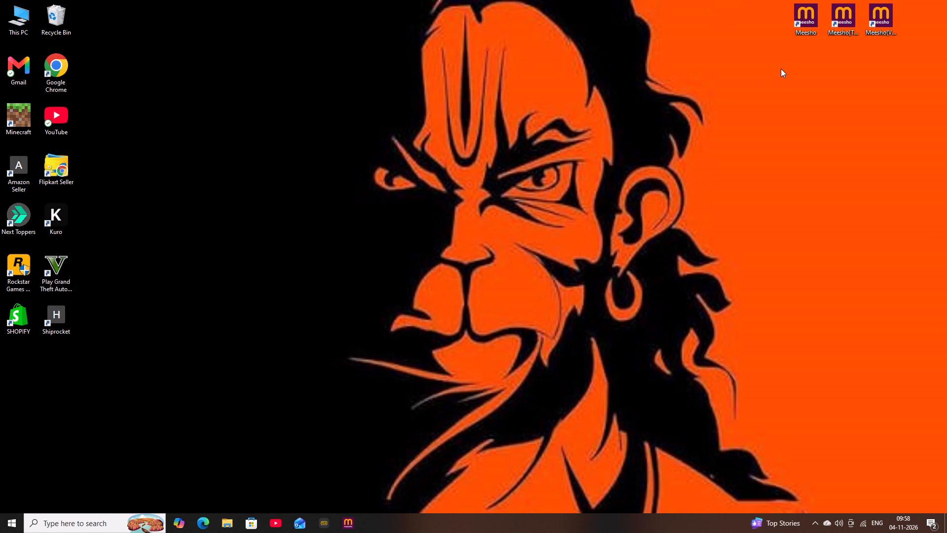
Refresh the desktop.
right_click(815, 53)
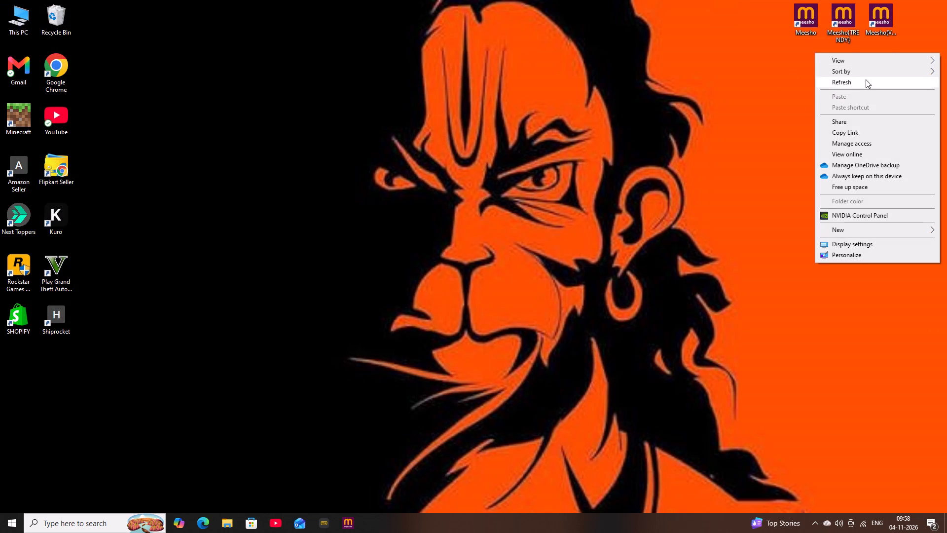
click(863, 82)
Open the Meesho(VASU) supplier panel from the desktop, check its home page for pending orders and labels, and close it.
double_click(888, 16)
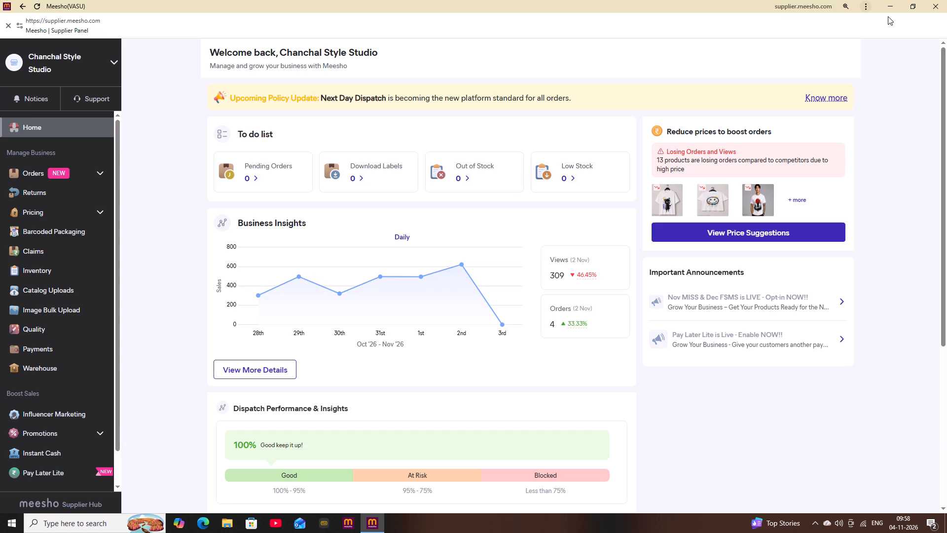
click(946, 0)
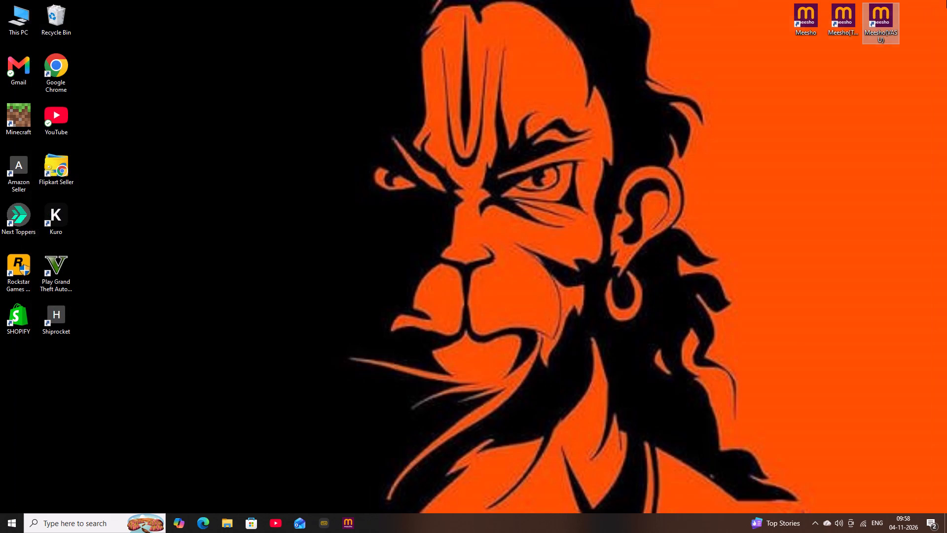
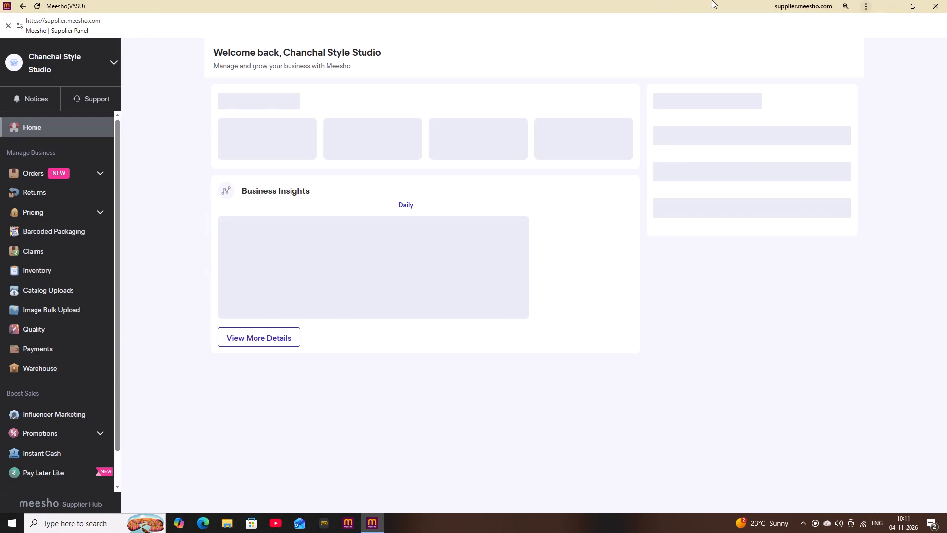
Check the Pending and On Hold orders of the Chanchal Style Studio account, and close its supplier panel.
right_click(715, 1)
click(715, 1)
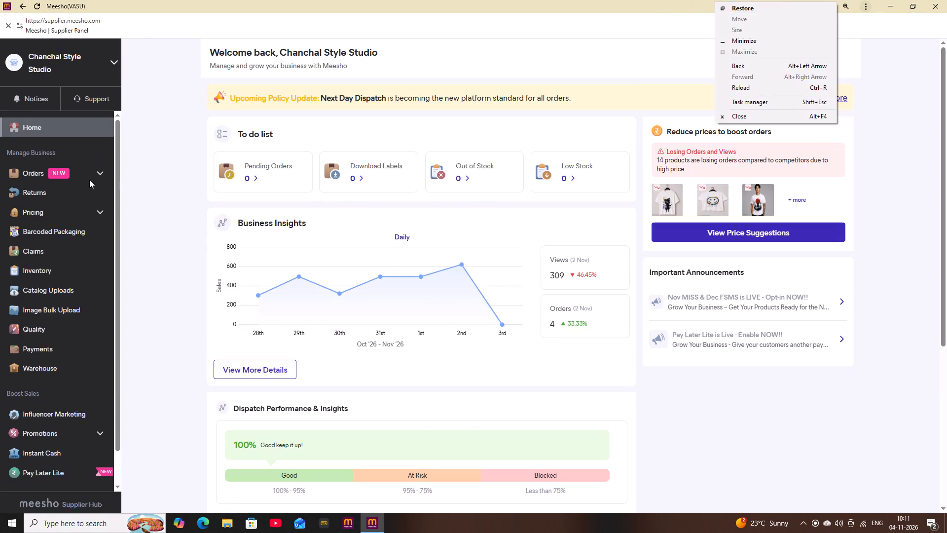
click(255, 181)
scroll(317, 316, down, 7)
click(220, 101)
scroll(259, 208, down, 3)
click(946, 0)
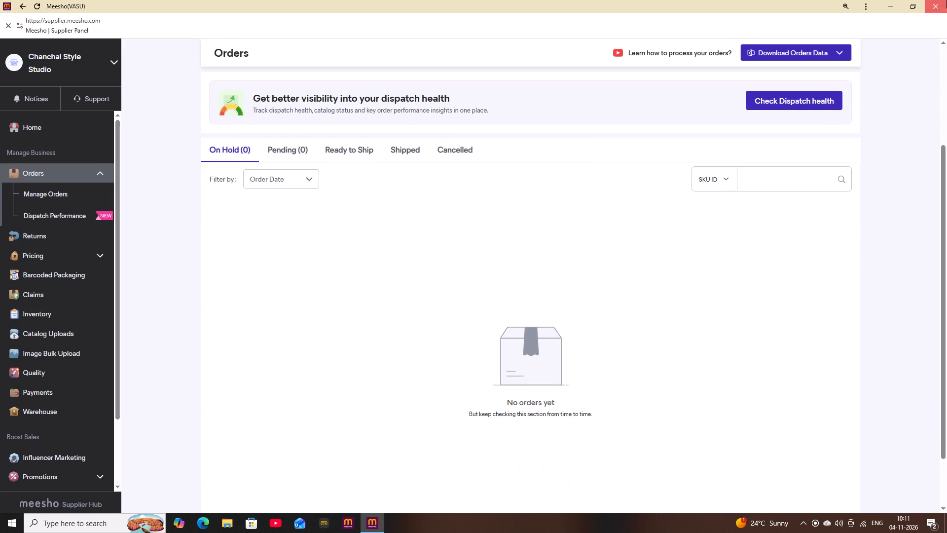
Open Meesho(TRENDY) from the desktop, dismiss the opt-in offer, check its Pending and On Hold orders, and close it.
double_click(836, 15)
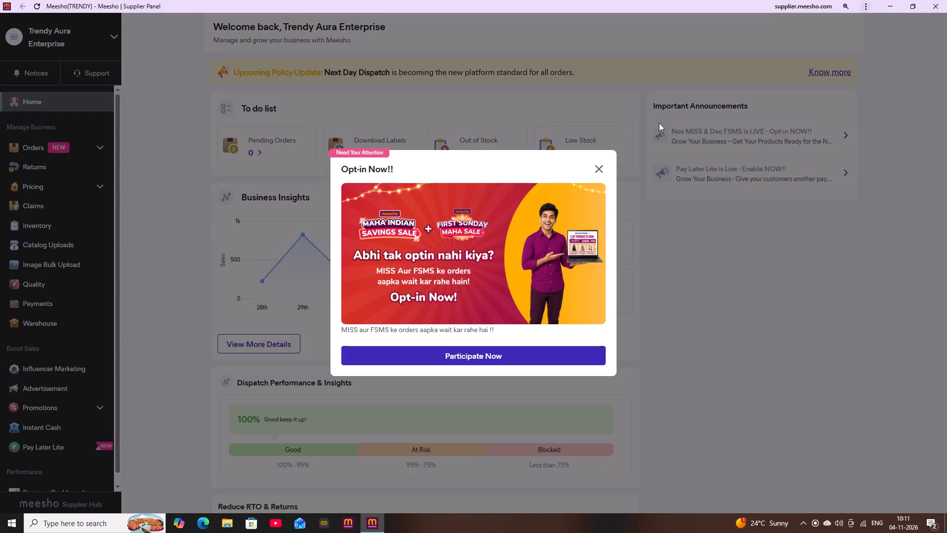
click(598, 167)
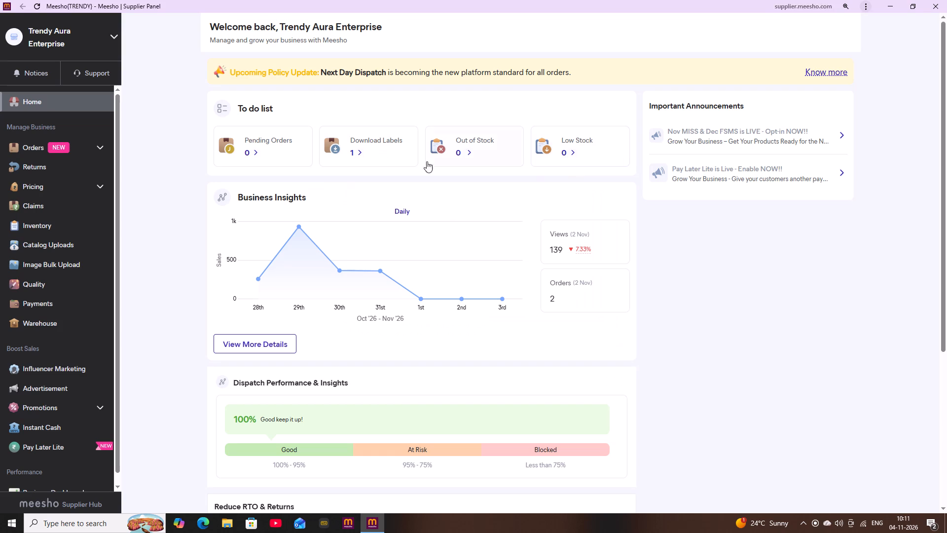
click(269, 155)
scroll(269, 197, down, 6)
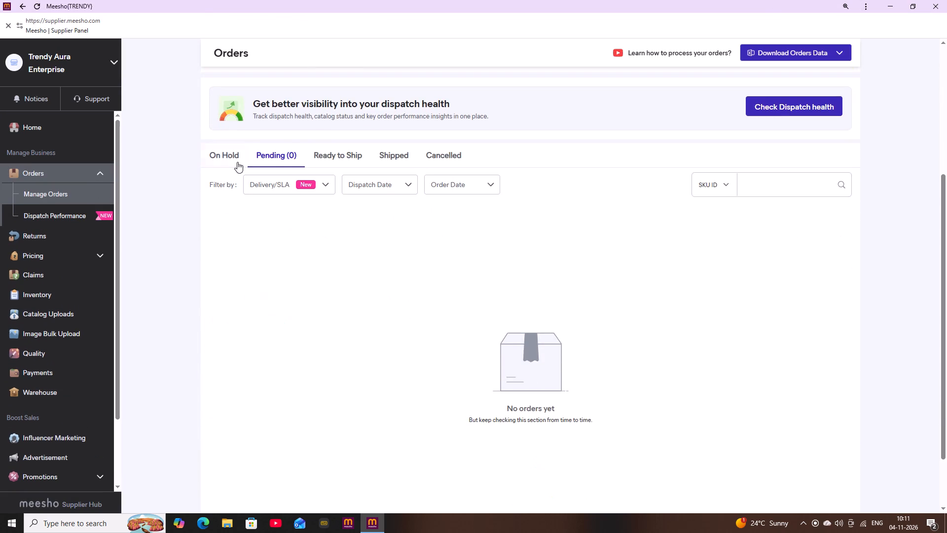
click(237, 162)
scroll(252, 227, down, 3)
click(946, 0)
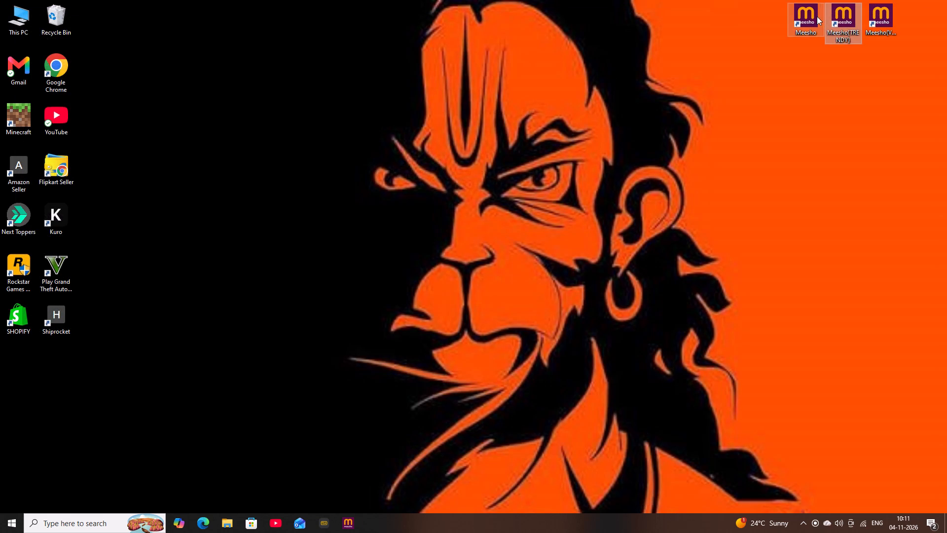
Open the main Meesho supplier panel from the desktop and view the product image of its pending Wolf Warrior T-shirt order.
double_click(799, 14)
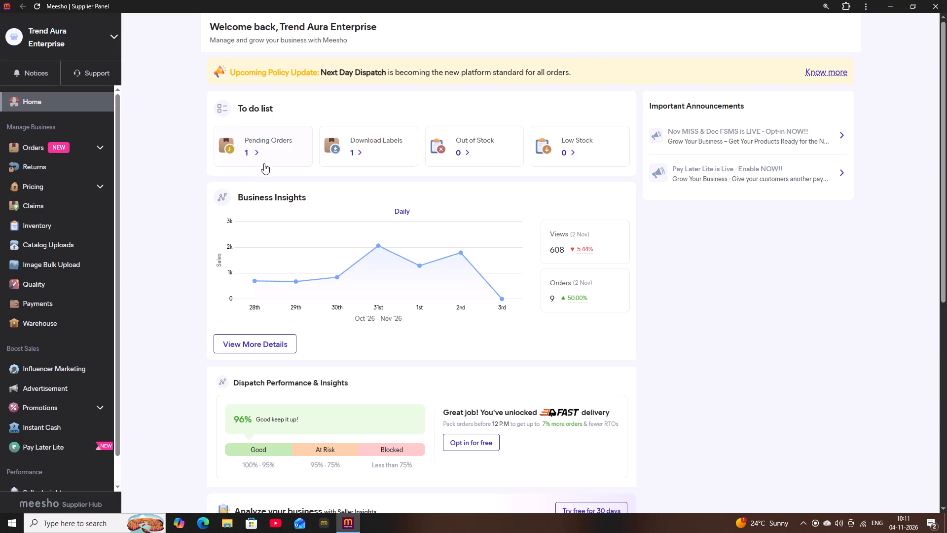
click(252, 151)
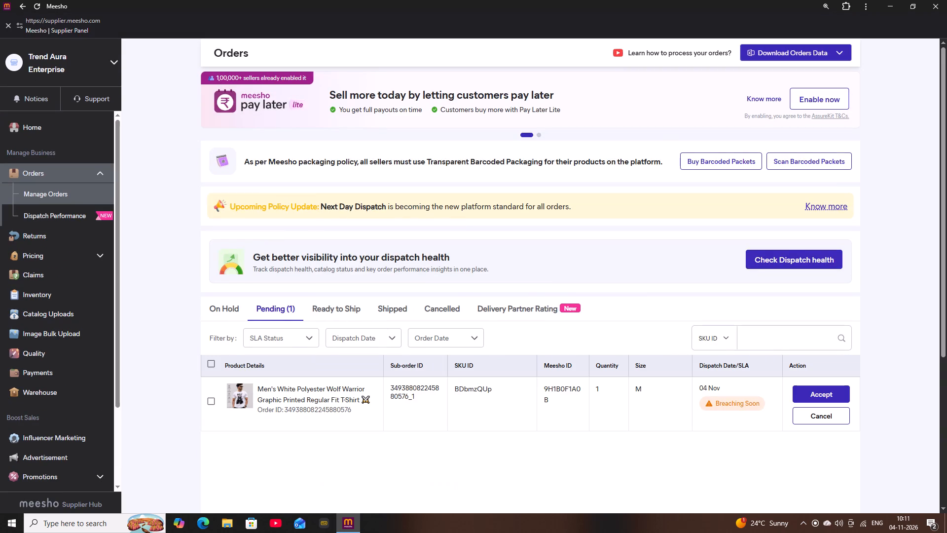
scroll(271, 202, down, 3)
click(236, 238)
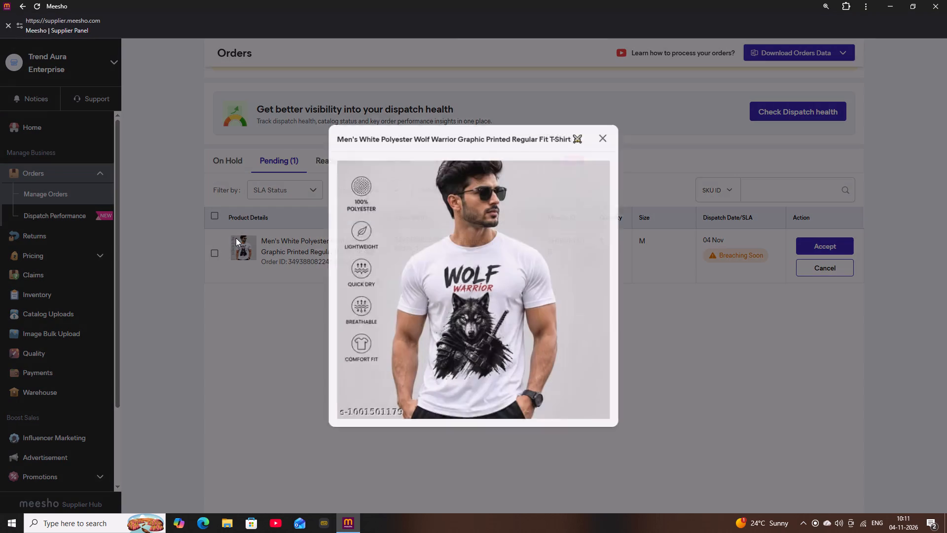
click(742, 247)
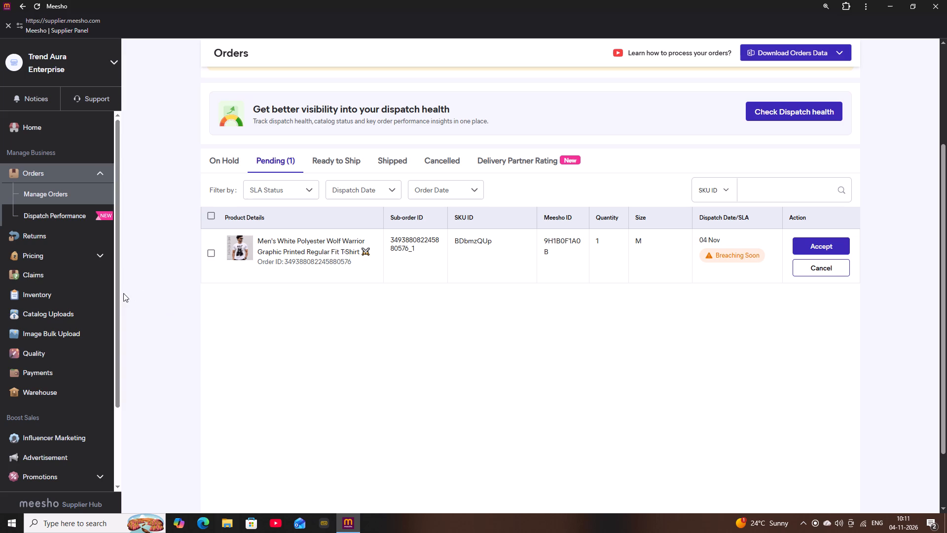
Open Return Tracking in the Returns section and look through the in-transit returns.
click(71, 238)
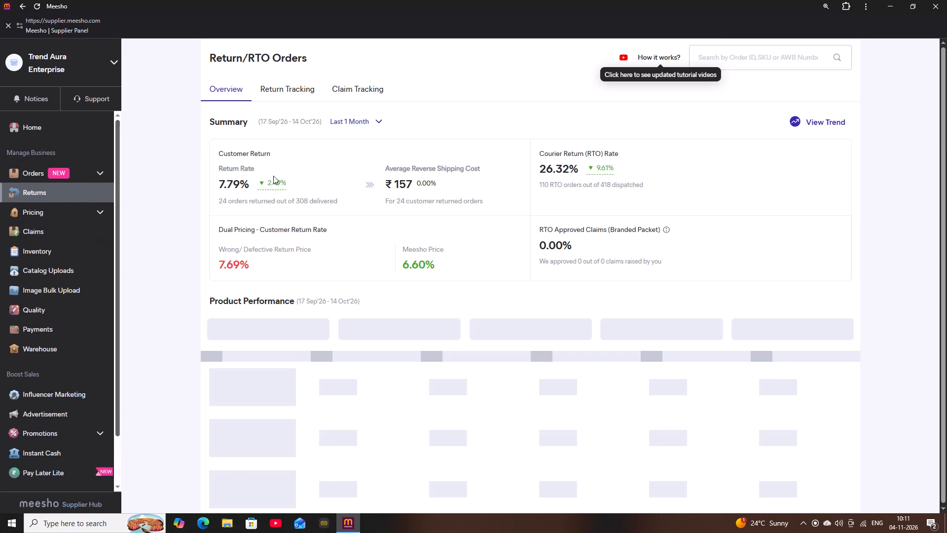
click(296, 98)
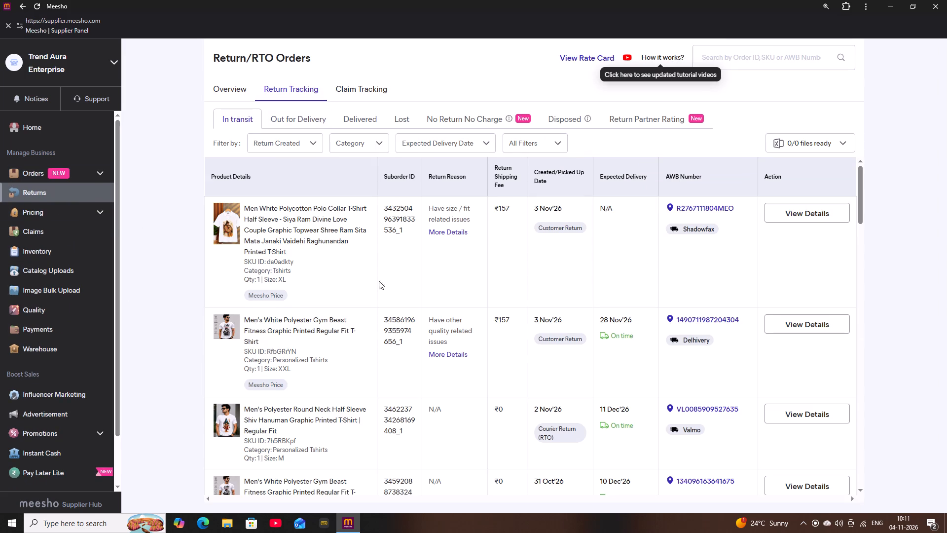
scroll(388, 311, down, 7)
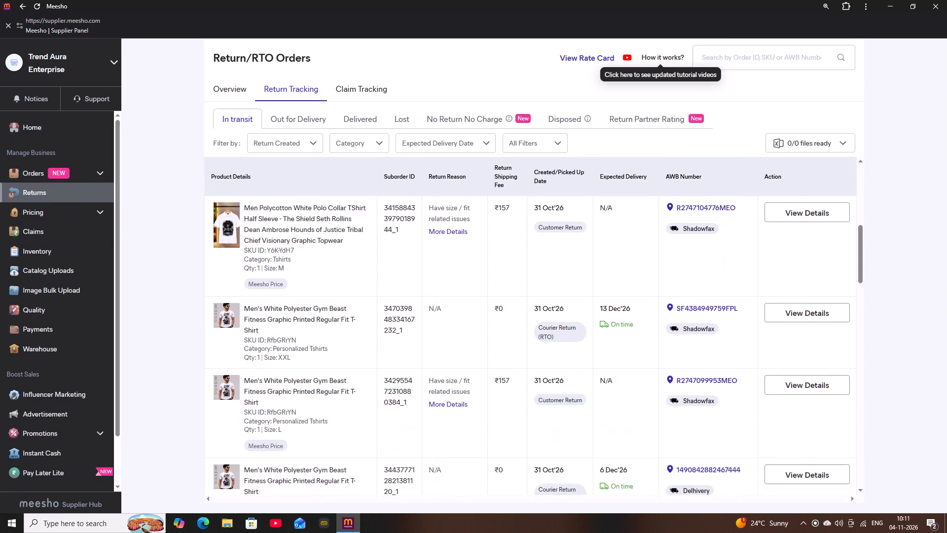
scroll(387, 314, down, 4)
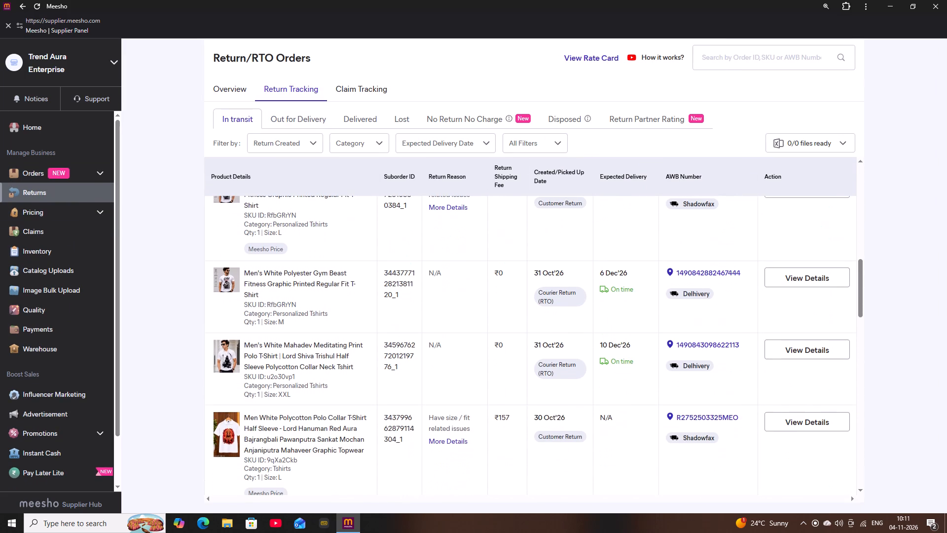
Switch to the Delivered returns and look through those delivered in the last 2 weeks.
click(363, 123)
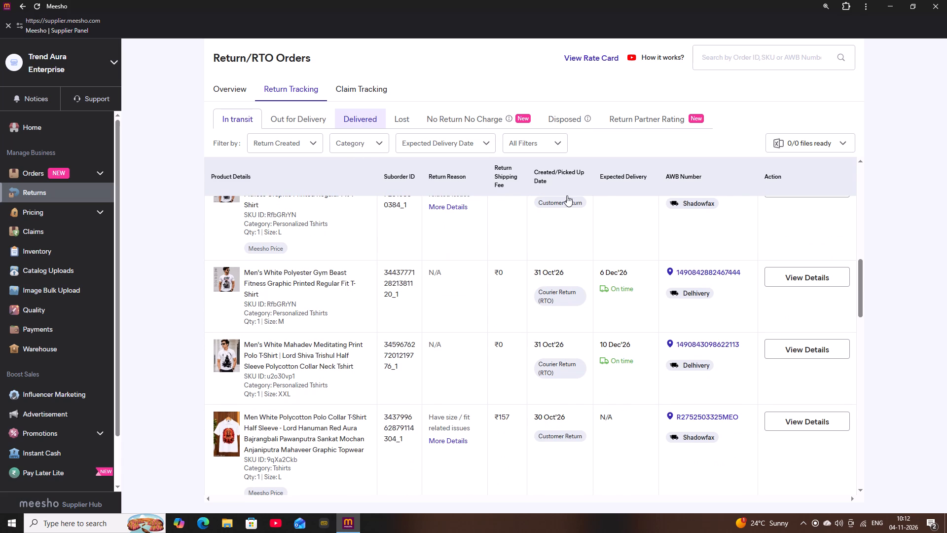
scroll(444, 263, down, 1)
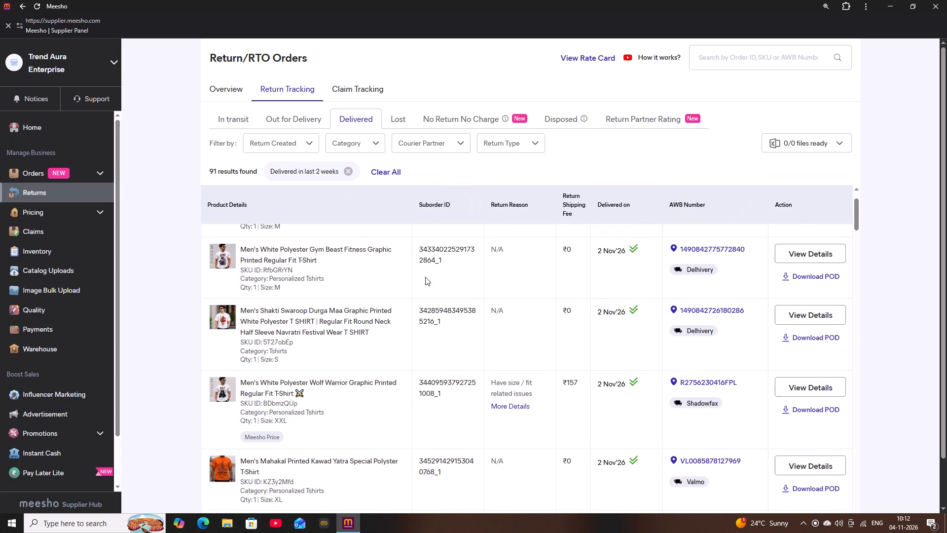
scroll(425, 277, down, 3)
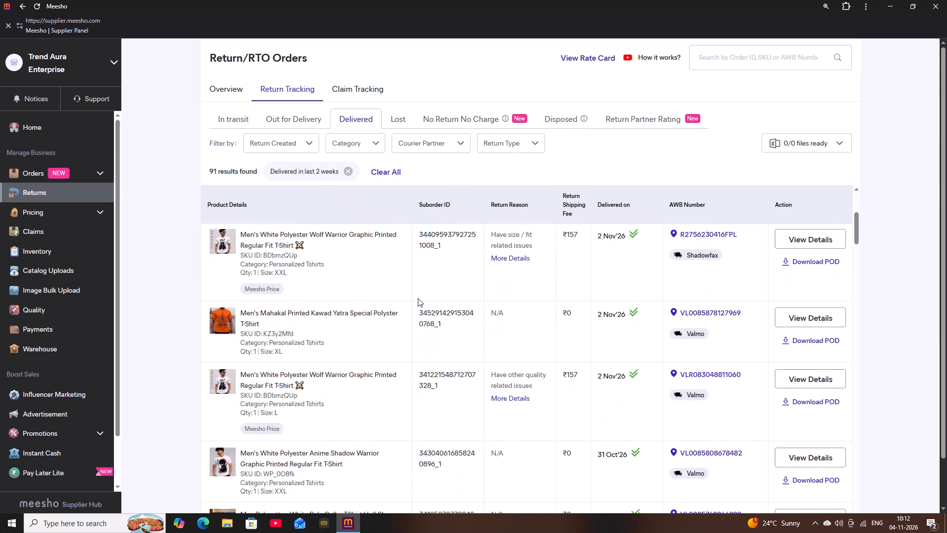
scroll(417, 301, down, 6)
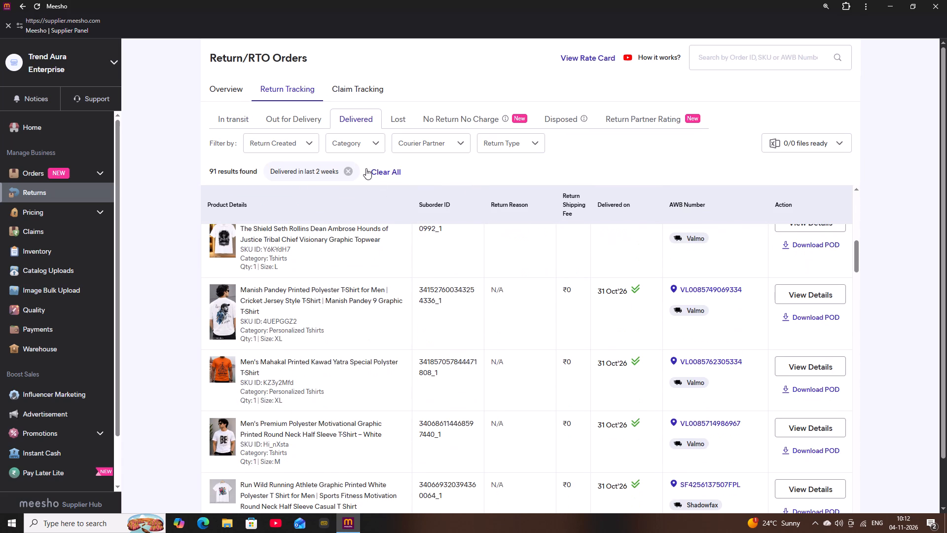
Remove the "Delivered in last 2 weeks" filter and examine the delivered returns through the end of the first page.
click(347, 171)
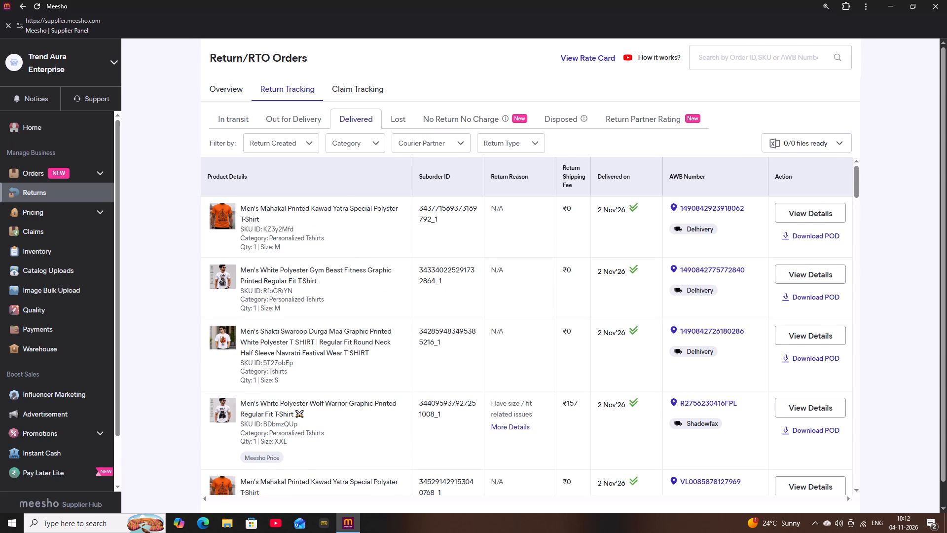
scroll(359, 288, down, 1)
scroll(358, 291, up, 3)
scroll(354, 320, down, 3)
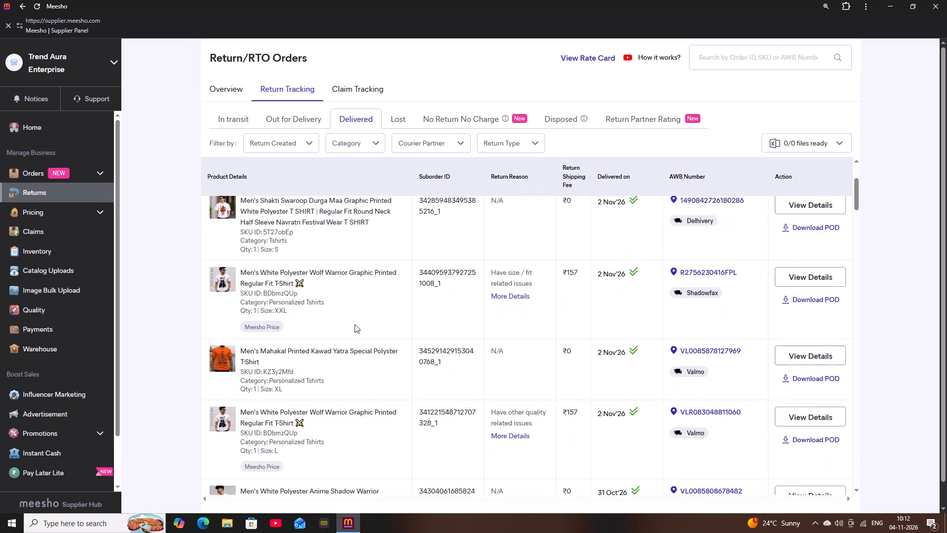
scroll(355, 324, down, 7)
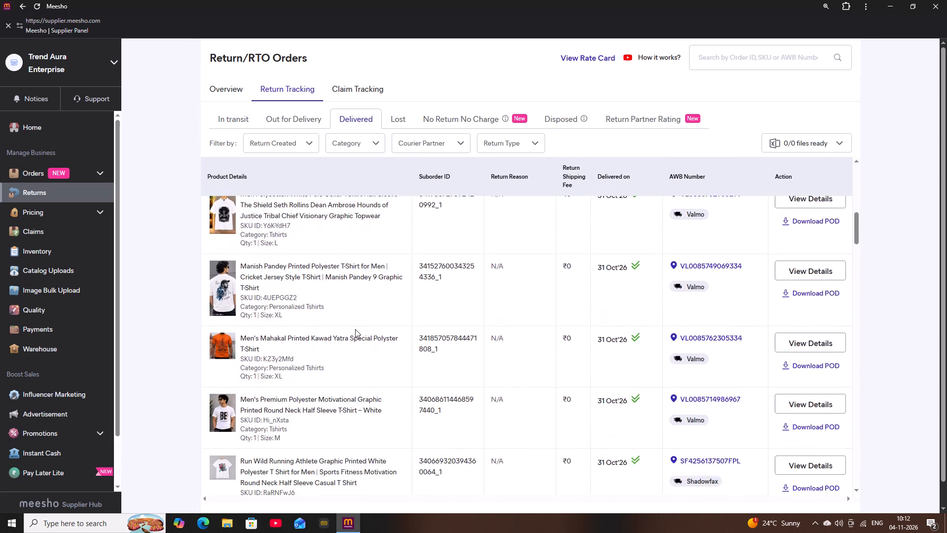
scroll(355, 329, down, 11)
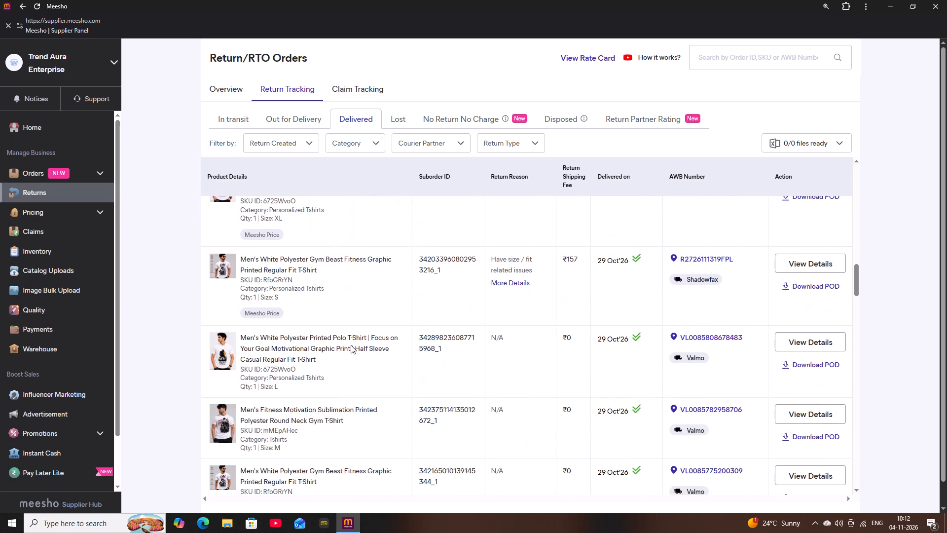
scroll(351, 345, down, 5)
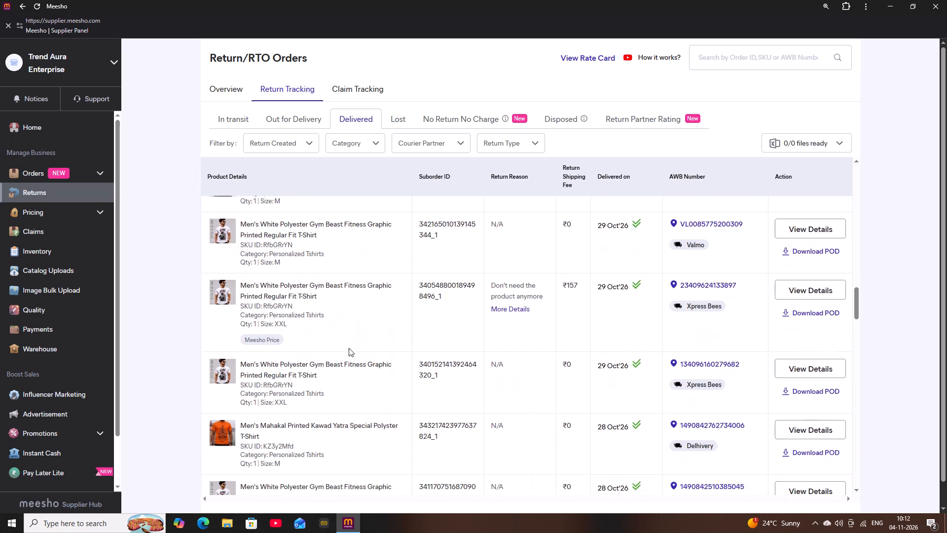
scroll(348, 350, down, 5)
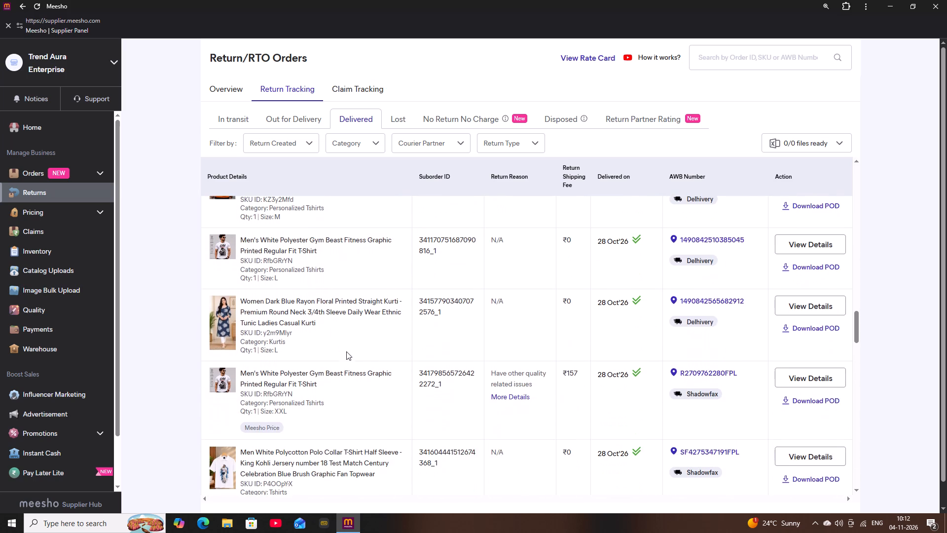
scroll(346, 351, down, 3)
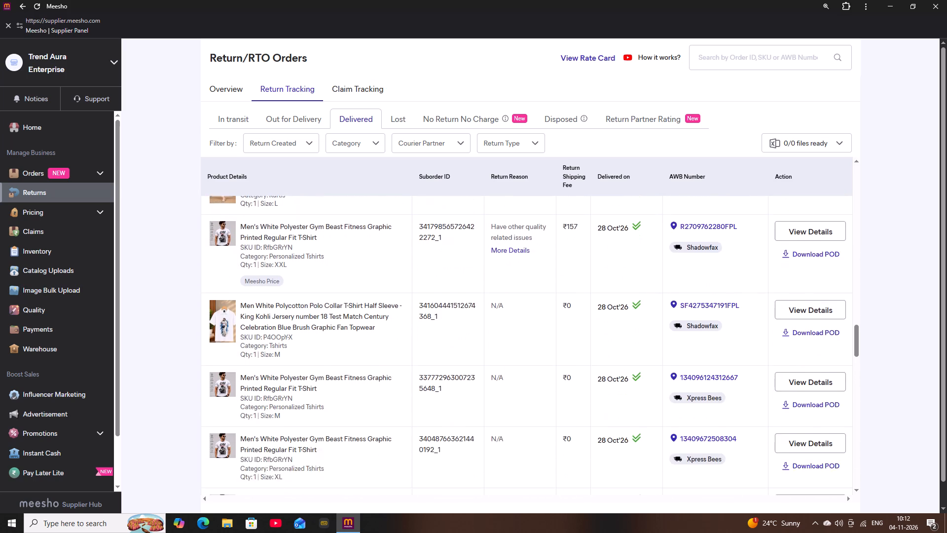
scroll(346, 352, down, 4)
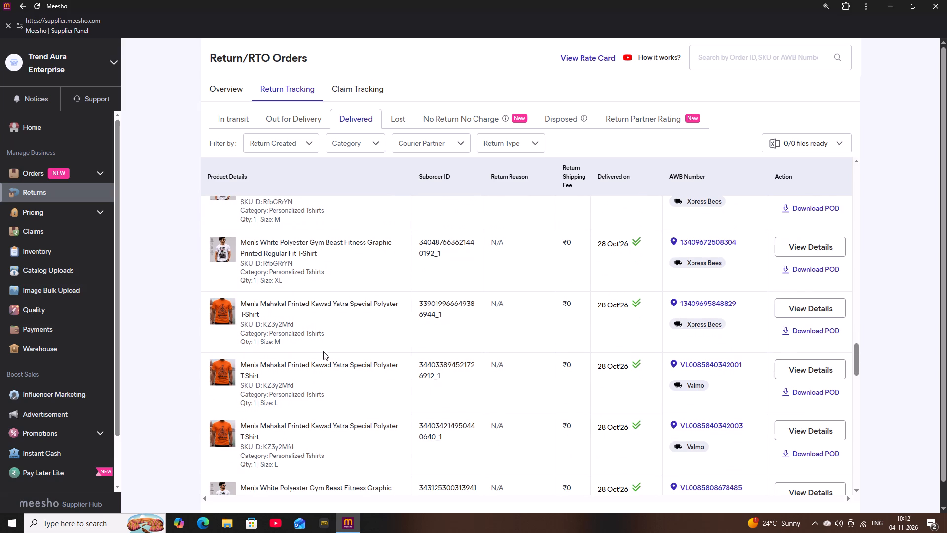
scroll(327, 350, down, 1)
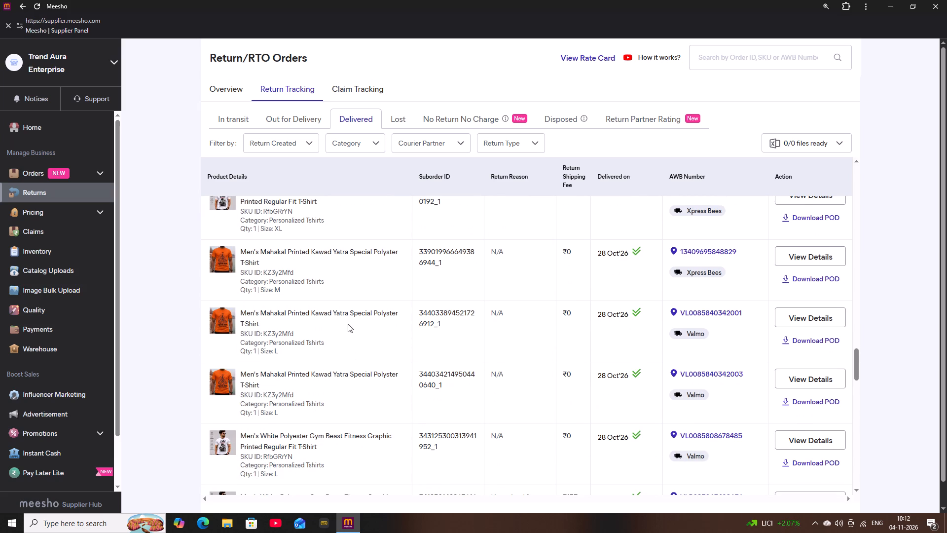
scroll(338, 335, down, 5)
scroll(306, 373, down, 3)
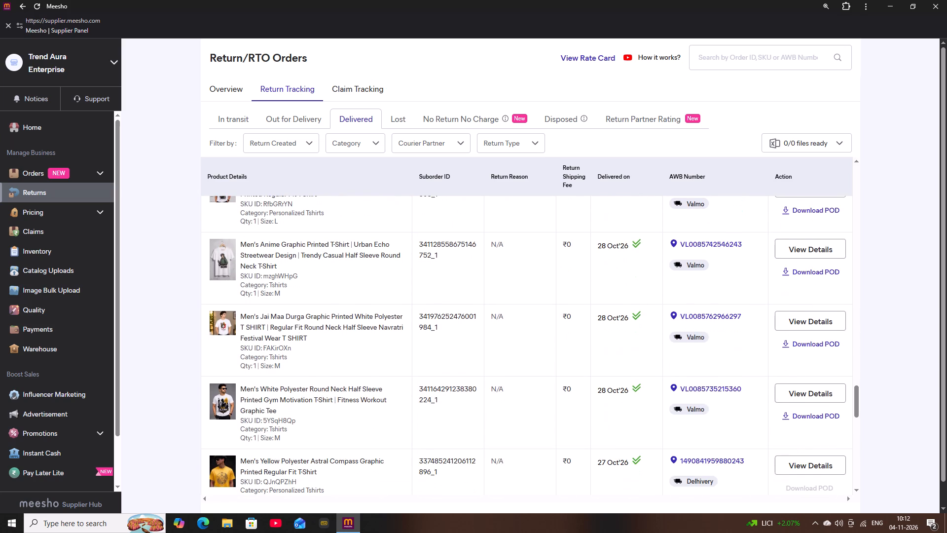
scroll(296, 390, down, 3)
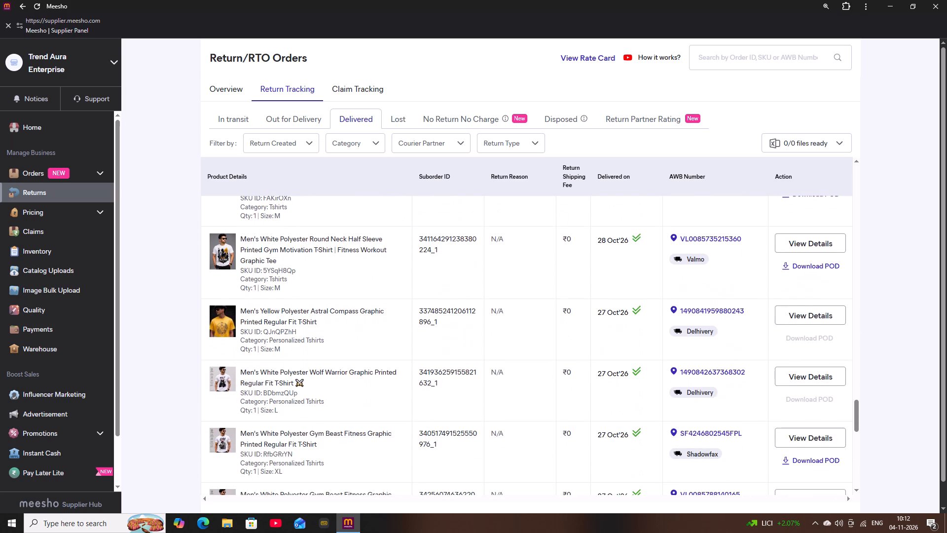
scroll(294, 402, down, 6)
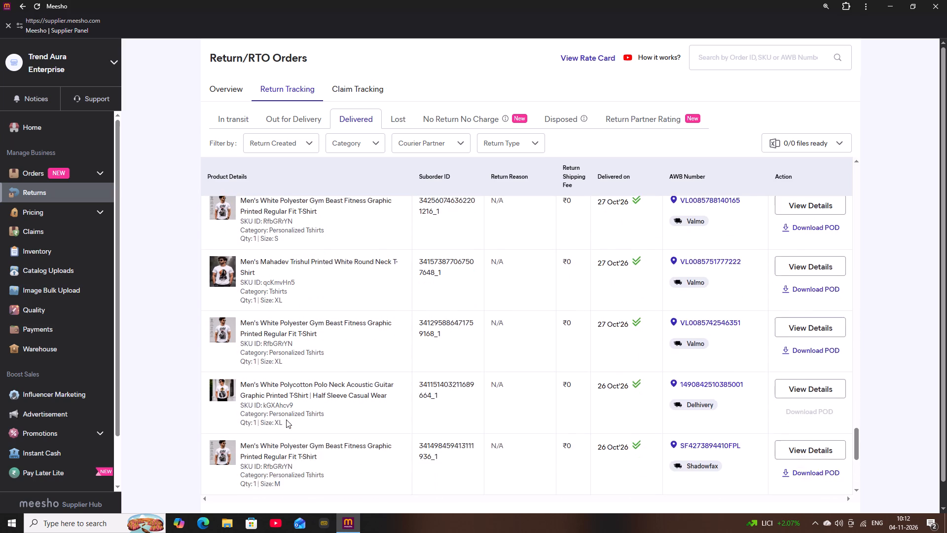
scroll(286, 419, down, 4)
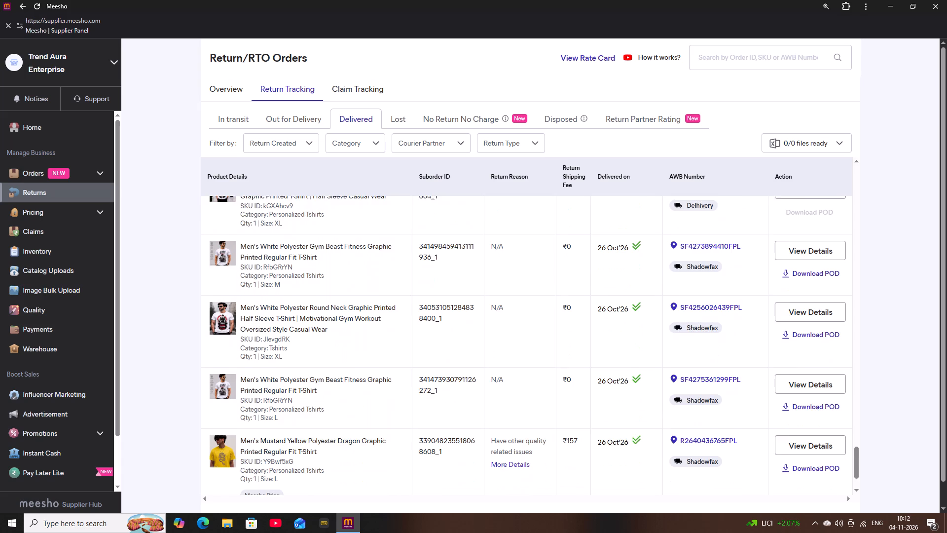
scroll(289, 419, down, 6)
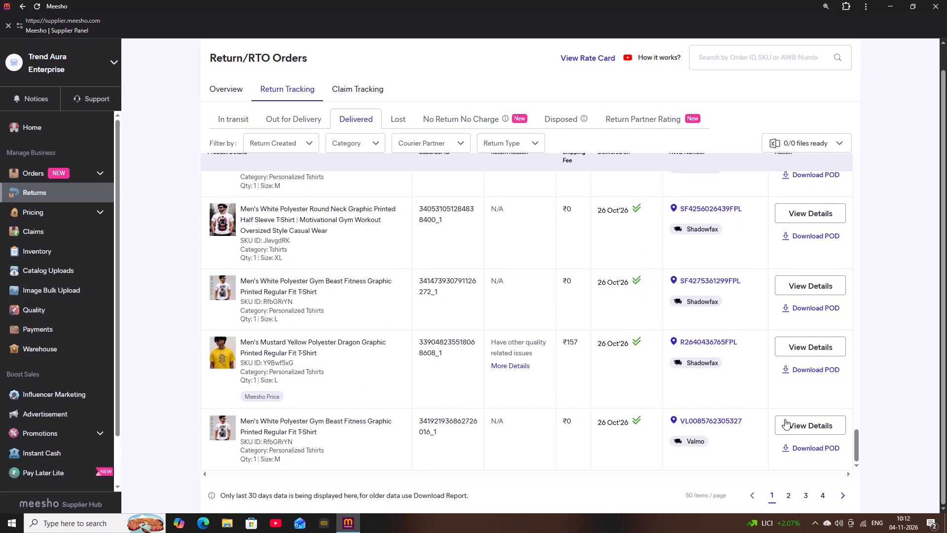
Open page 2 of the delivered returns and examine its entries through the end of the page.
click(789, 495)
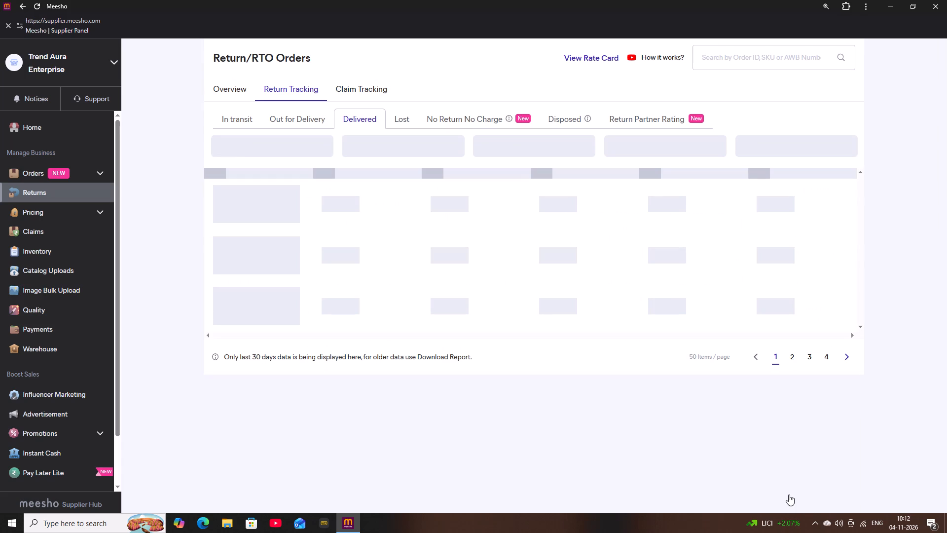
scroll(644, 393, down, 1)
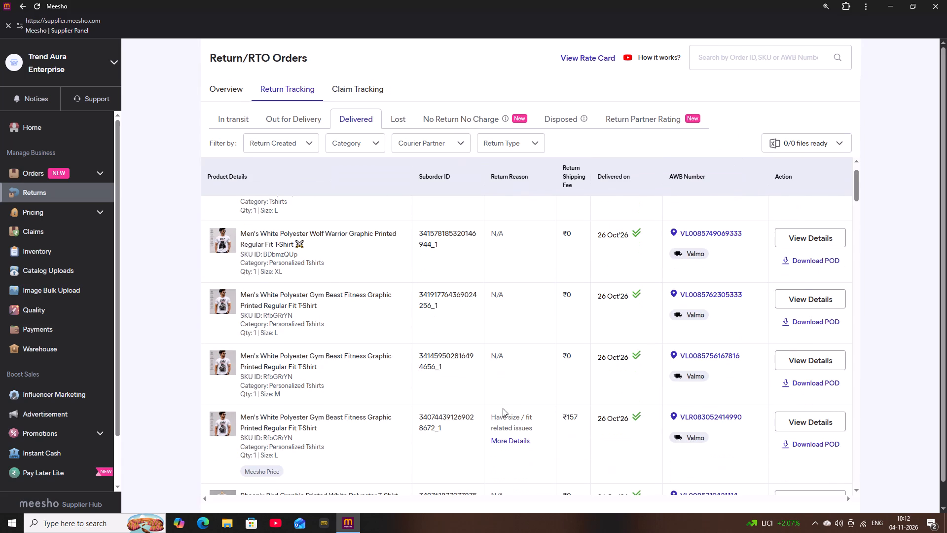
scroll(496, 408, down, 9)
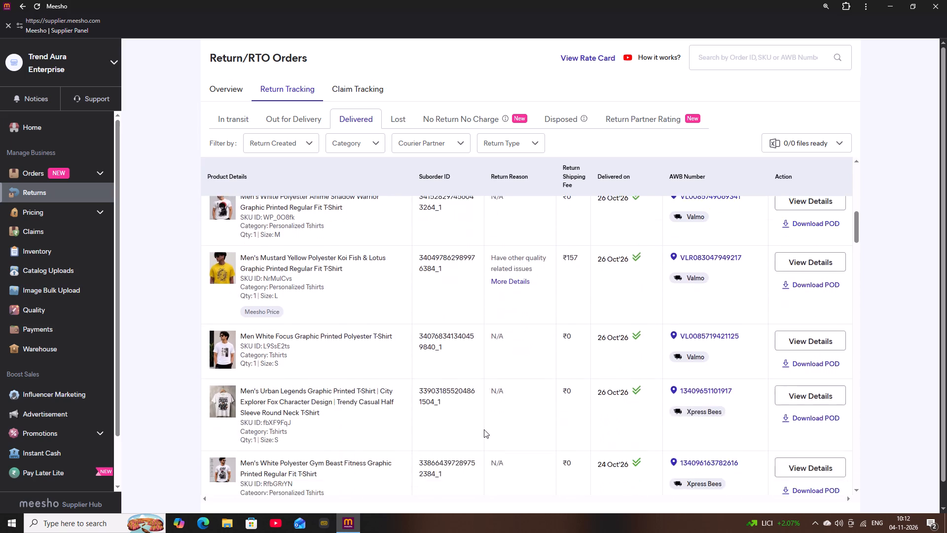
scroll(484, 429, down, 8)
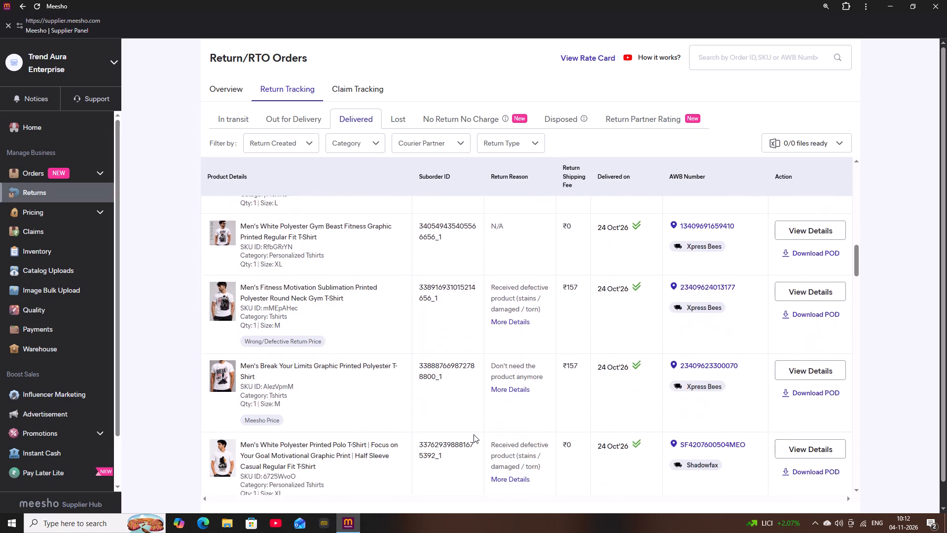
scroll(473, 434, down, 5)
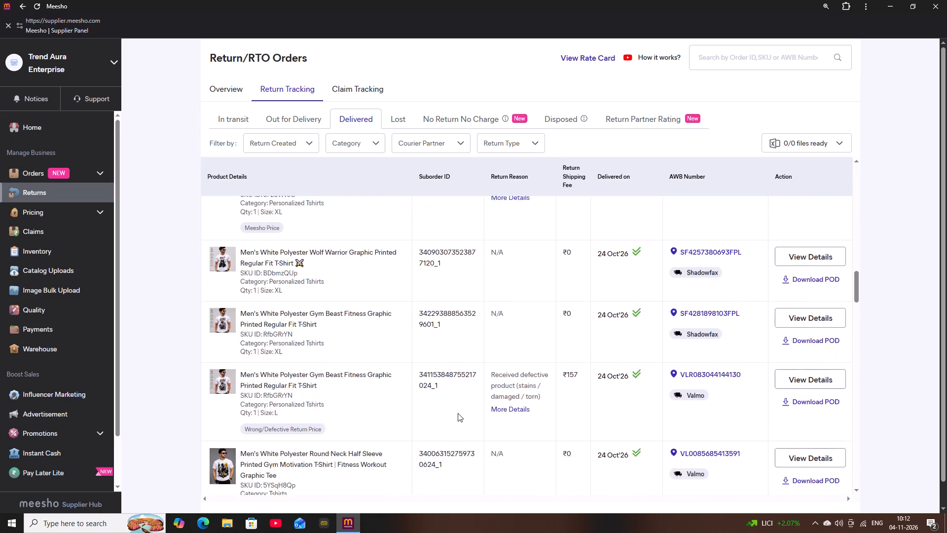
scroll(458, 413, down, 10)
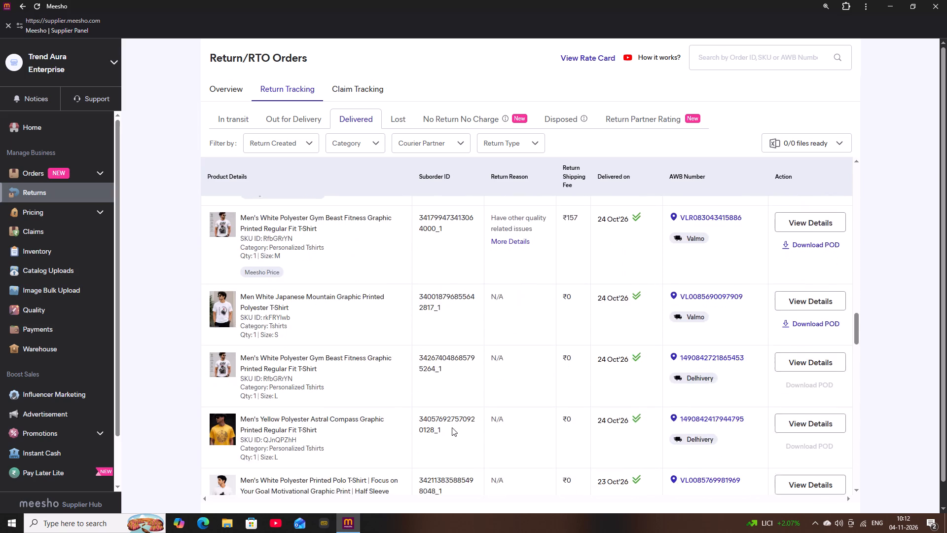
scroll(452, 427, down, 9)
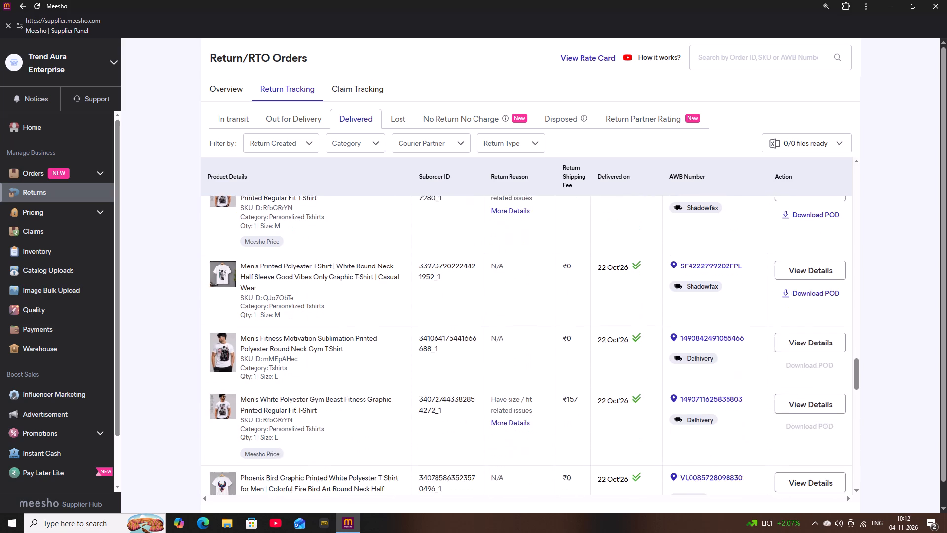
scroll(447, 437, down, 13)
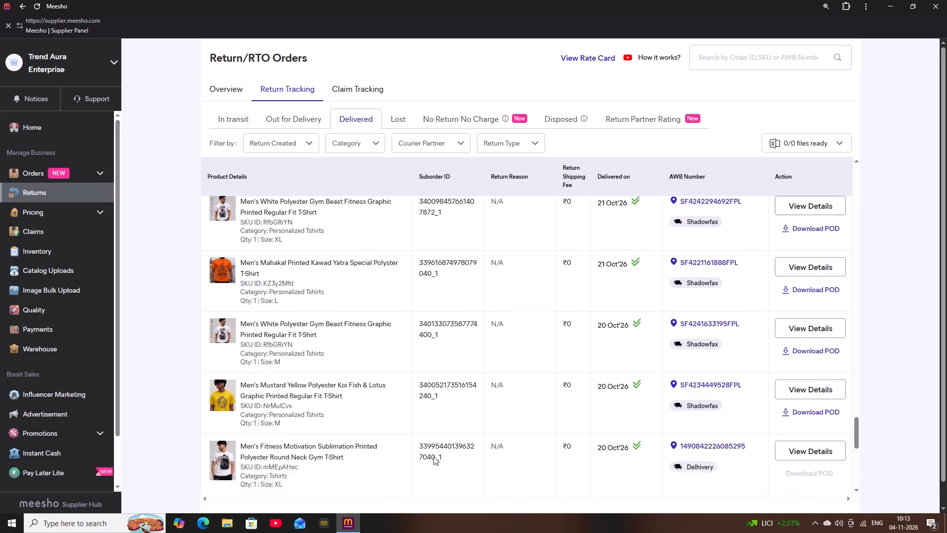
scroll(433, 458, down, 7)
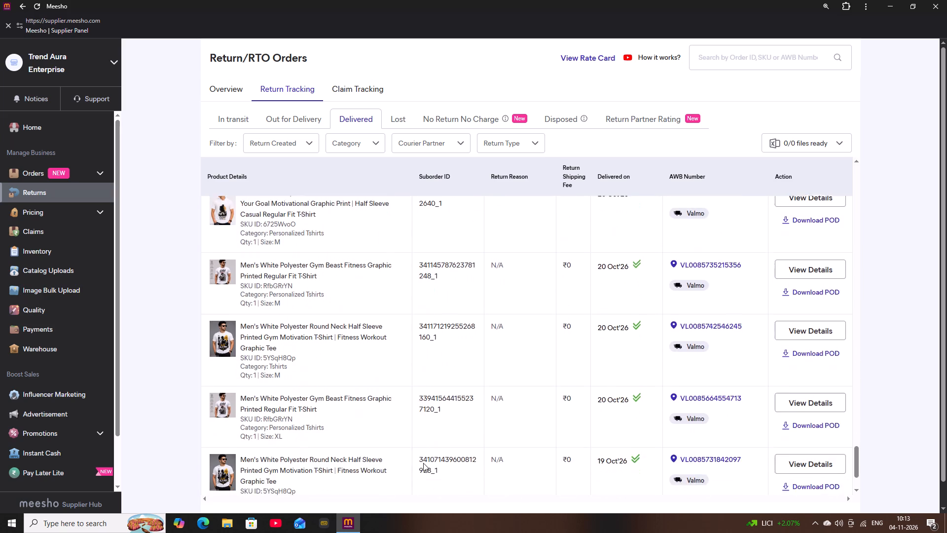
scroll(423, 463, down, 4)
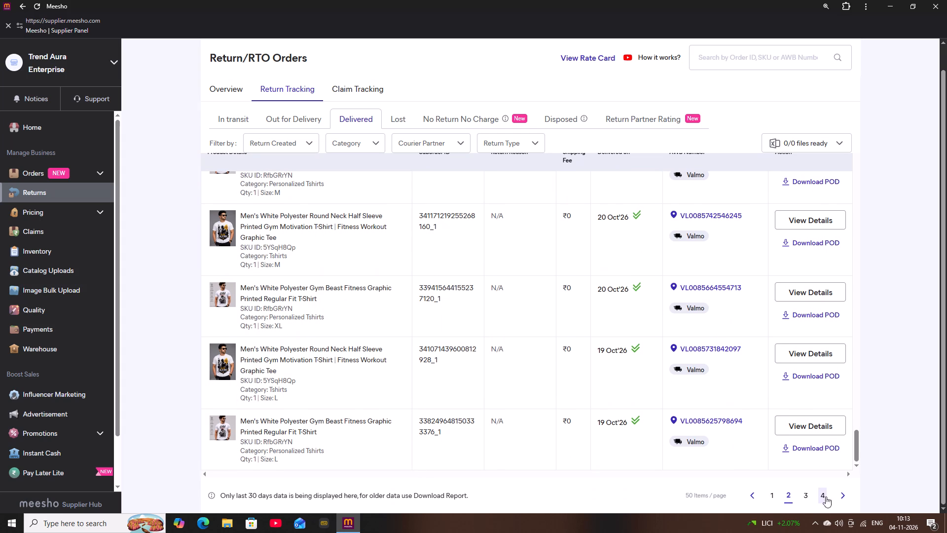
Go to page 3 of the delivered returns and examine its entries through the end of the page.
click(801, 495)
click(801, 495)
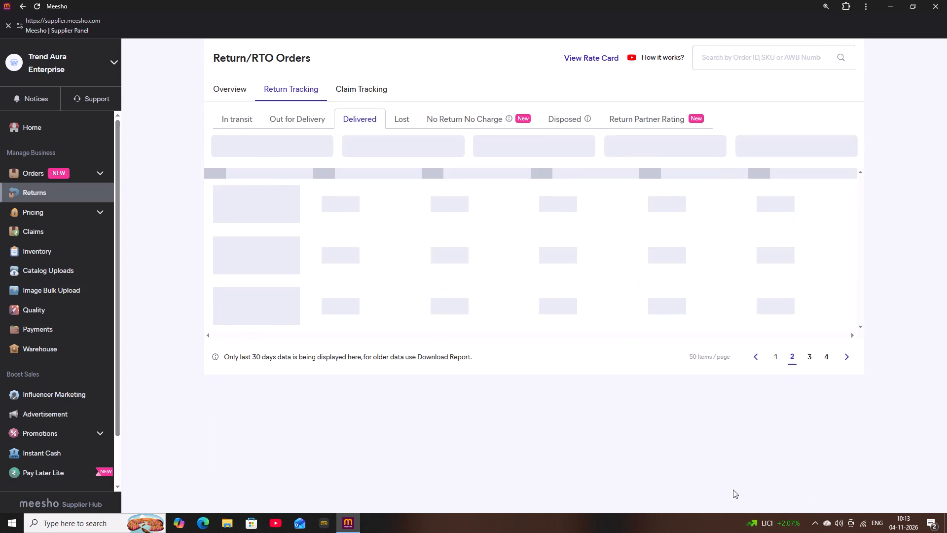
scroll(391, 353, down, 3)
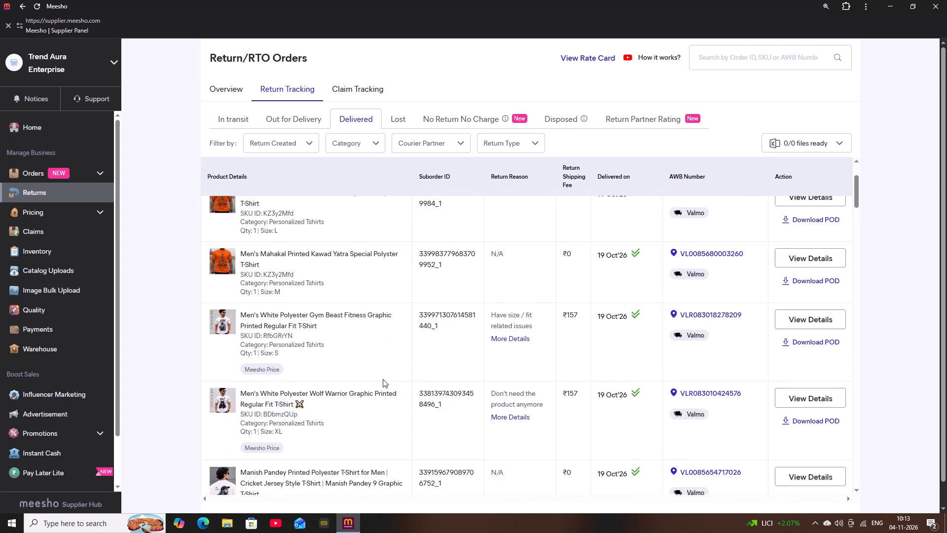
scroll(379, 387, down, 8)
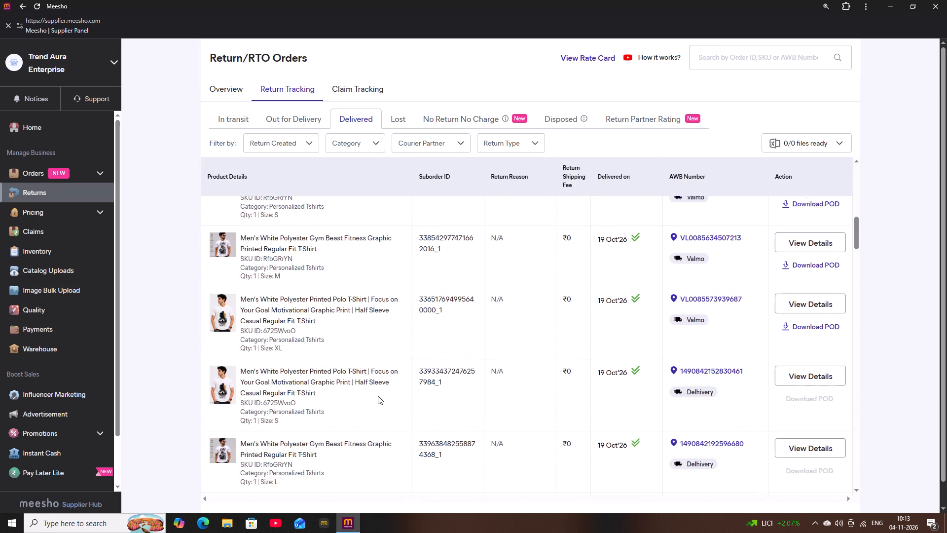
scroll(377, 396, down, 8)
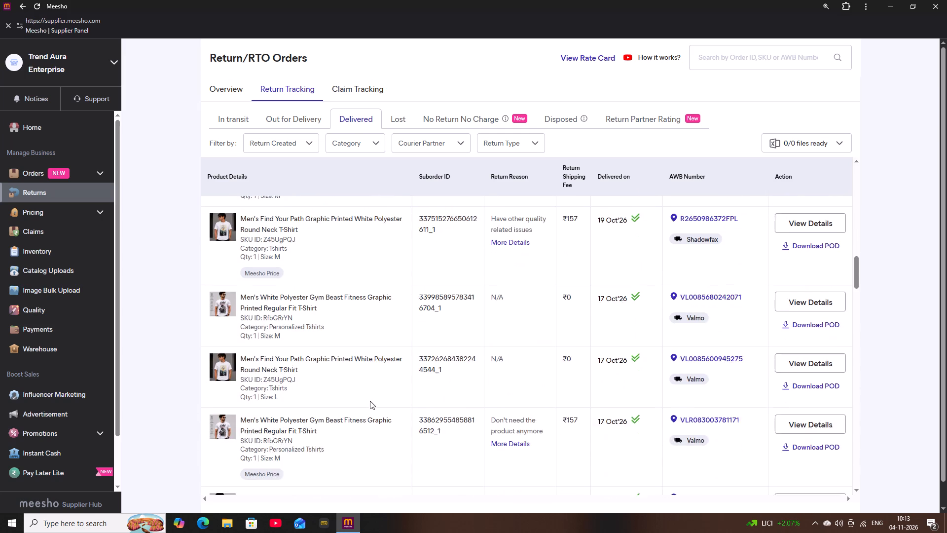
scroll(370, 401, down, 8)
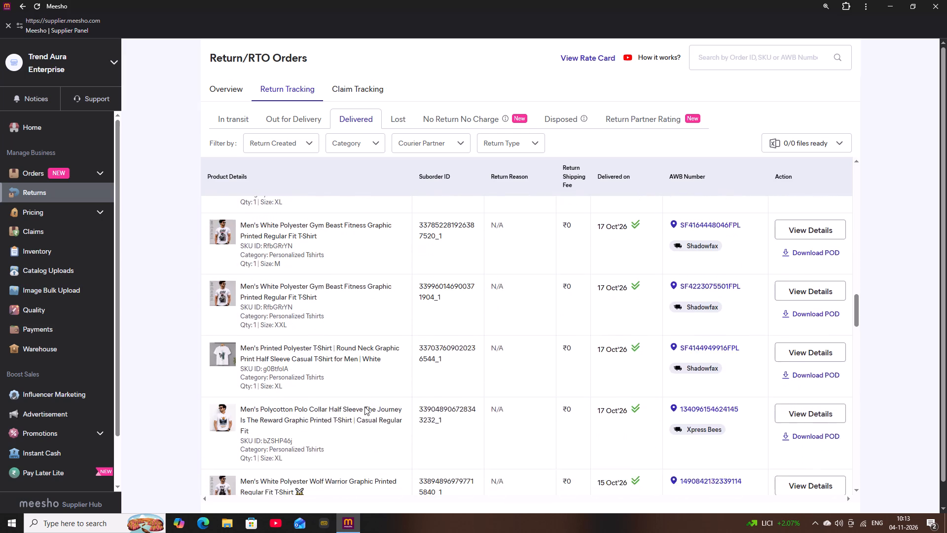
scroll(364, 407, down, 6)
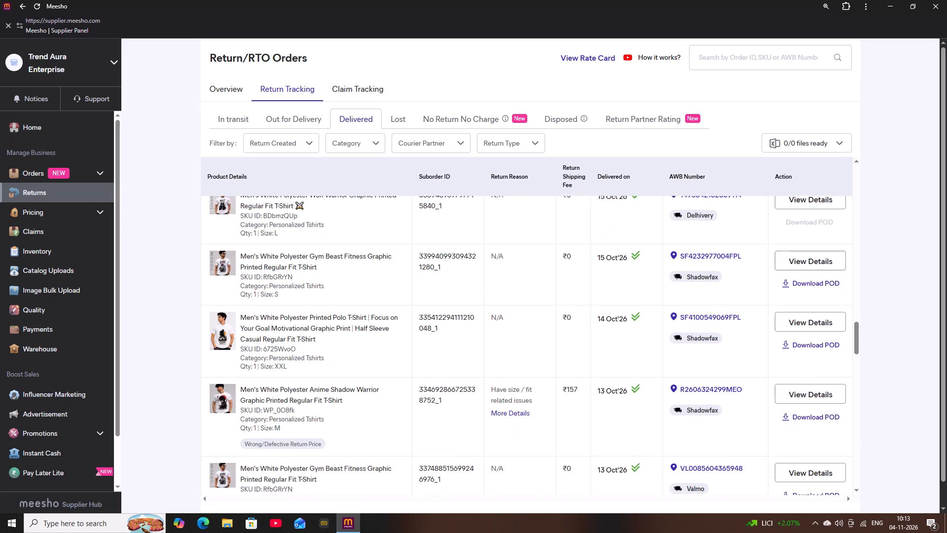
scroll(360, 415, down, 8)
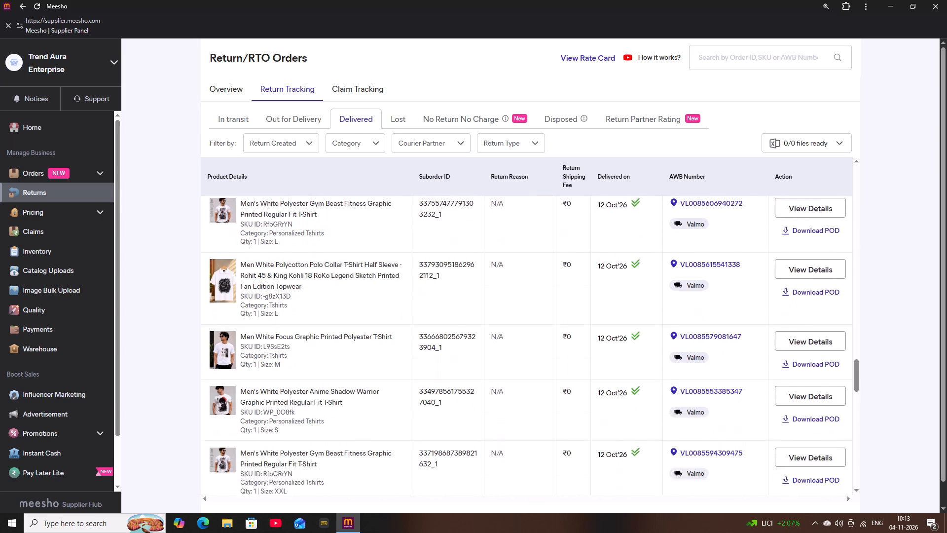
scroll(360, 416, down, 6)
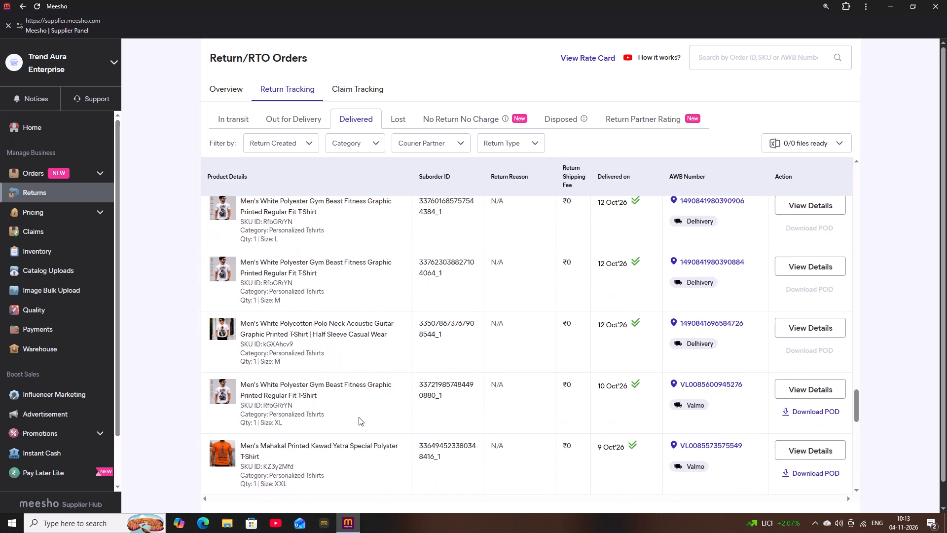
scroll(359, 417, down, 5)
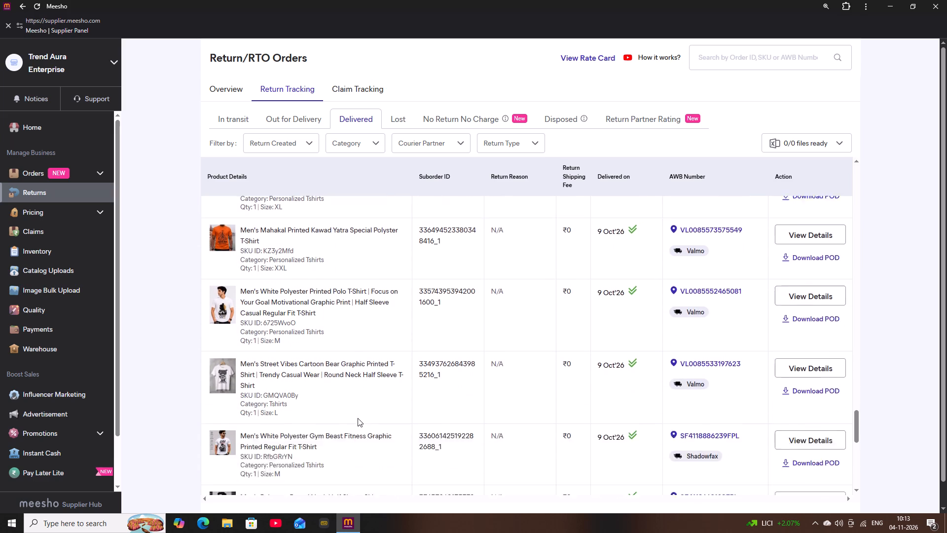
scroll(358, 419, down, 4)
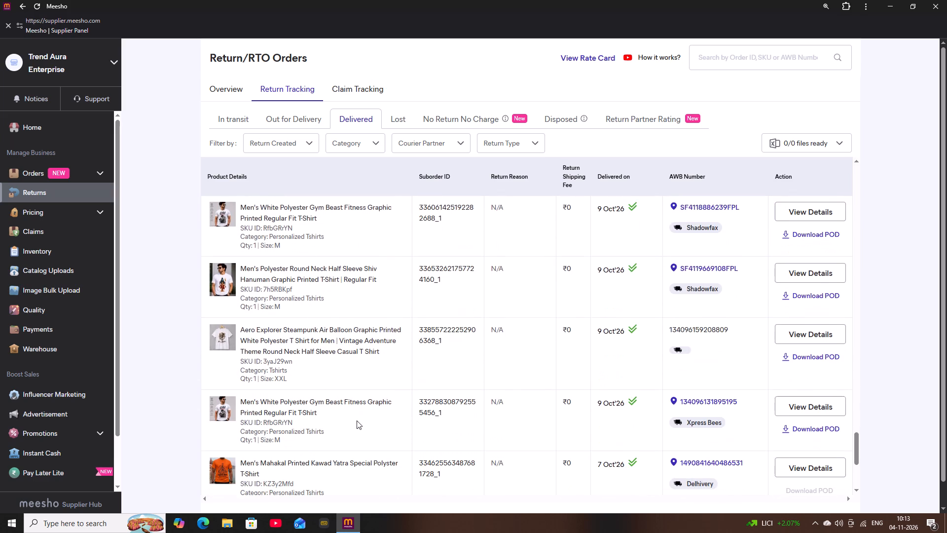
scroll(357, 420, down, 5)
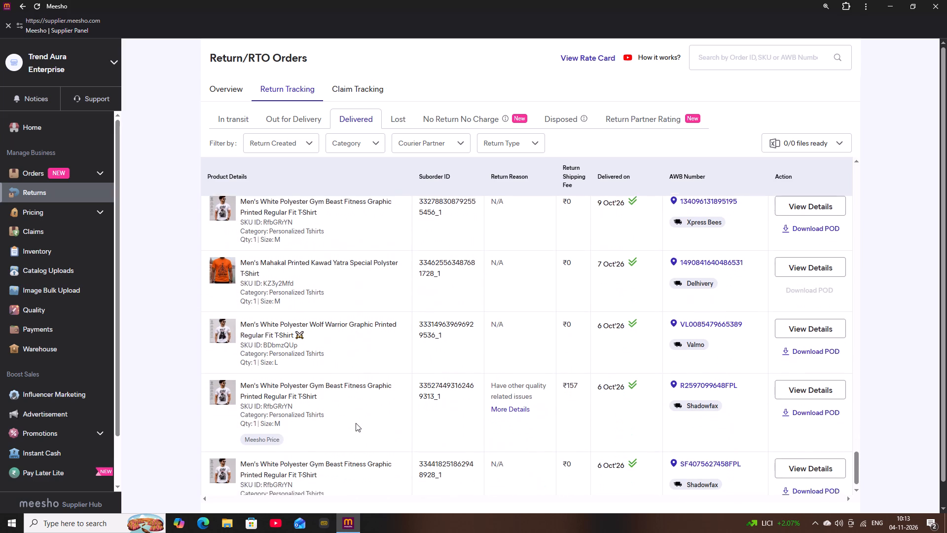
scroll(356, 423, down, 2)
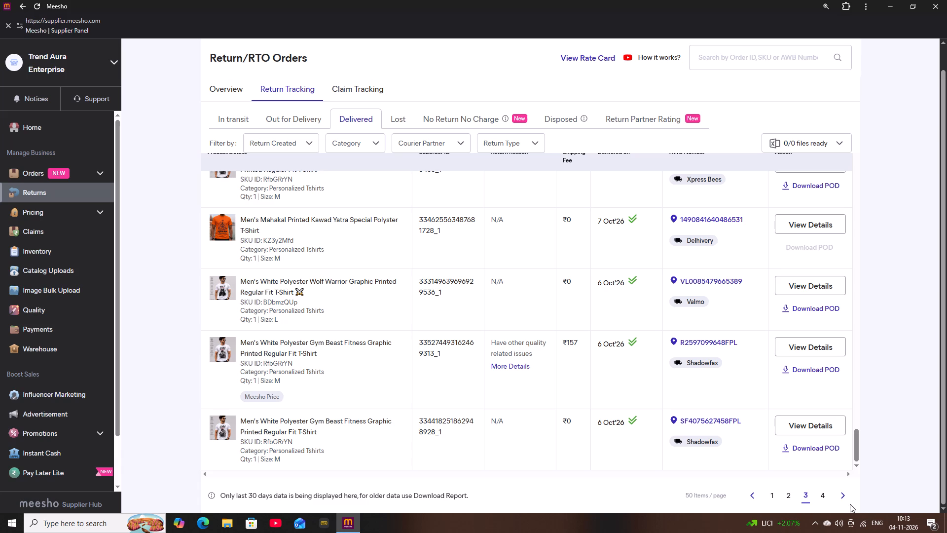
Open page 4 of the delivered returns, look through its entries, and close the supplier panel window.
click(823, 498)
scroll(453, 413, down, 1)
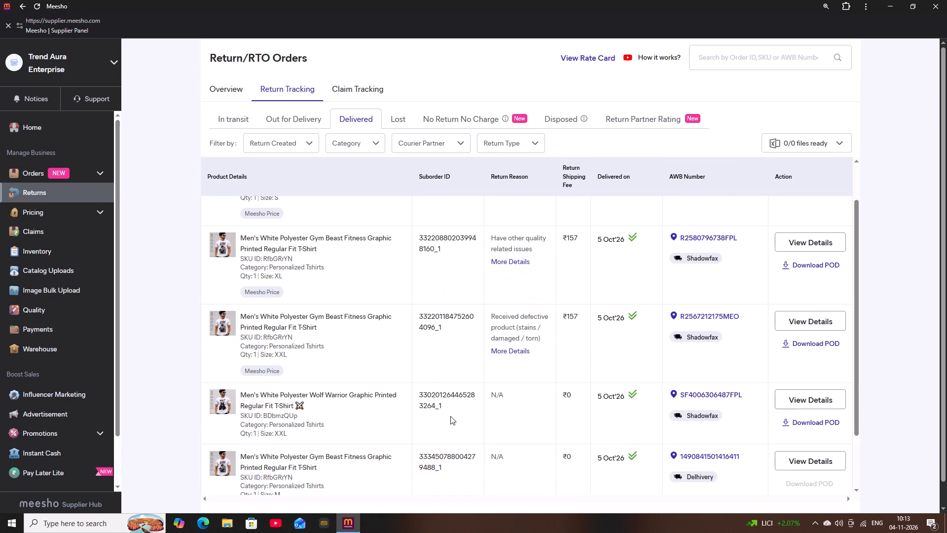
scroll(449, 419, down, 4)
click(946, 0)
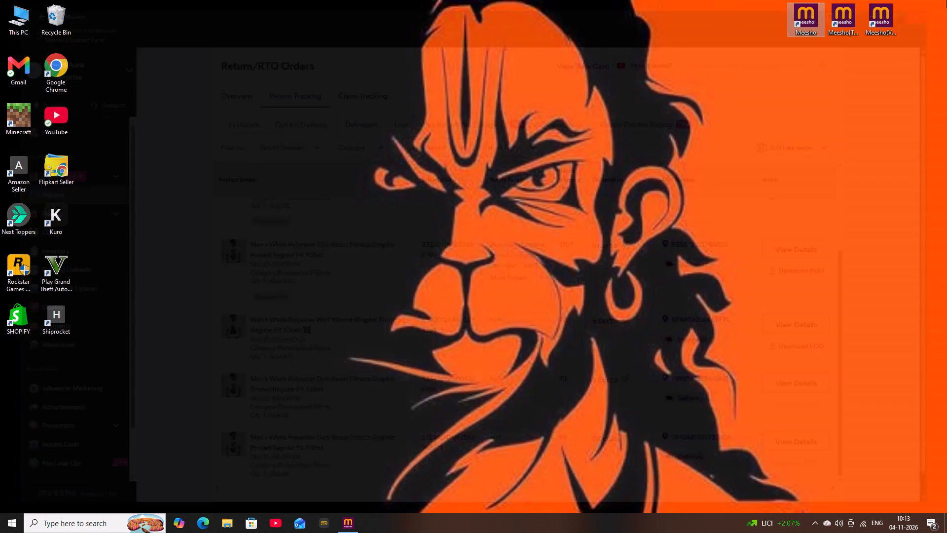
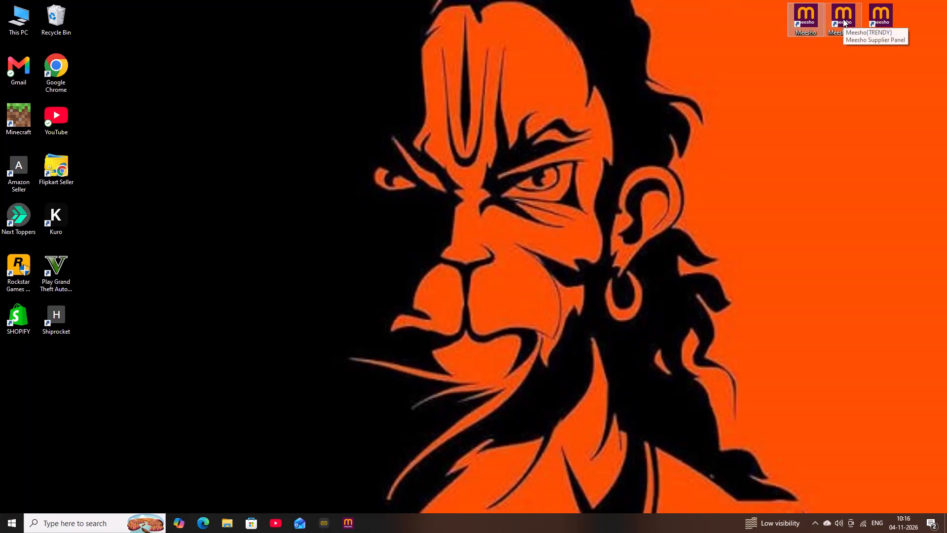
Print the Wolf Warrior design, 11.PNG in the DESIGNS folder, on the EPSON L130 Series and close the image and folder windows.
click(229, 524)
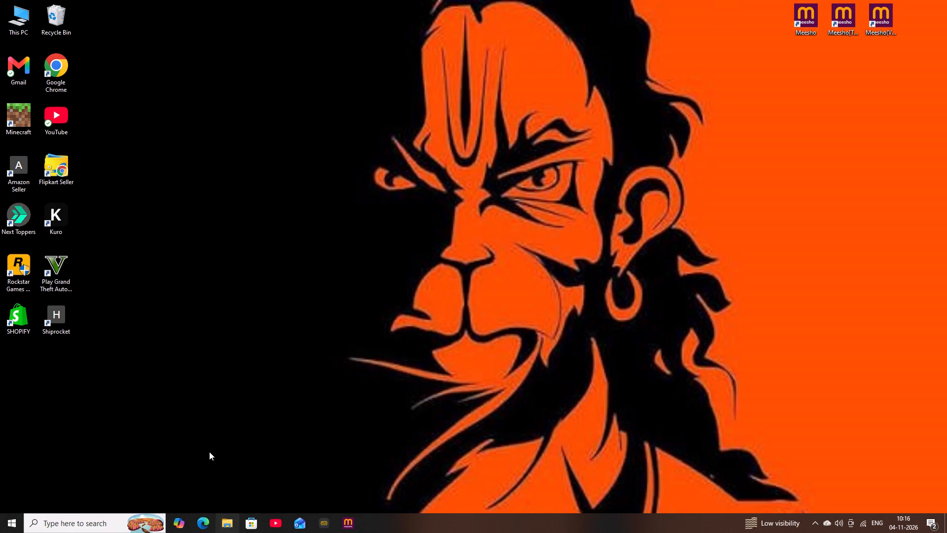
click(51, 121)
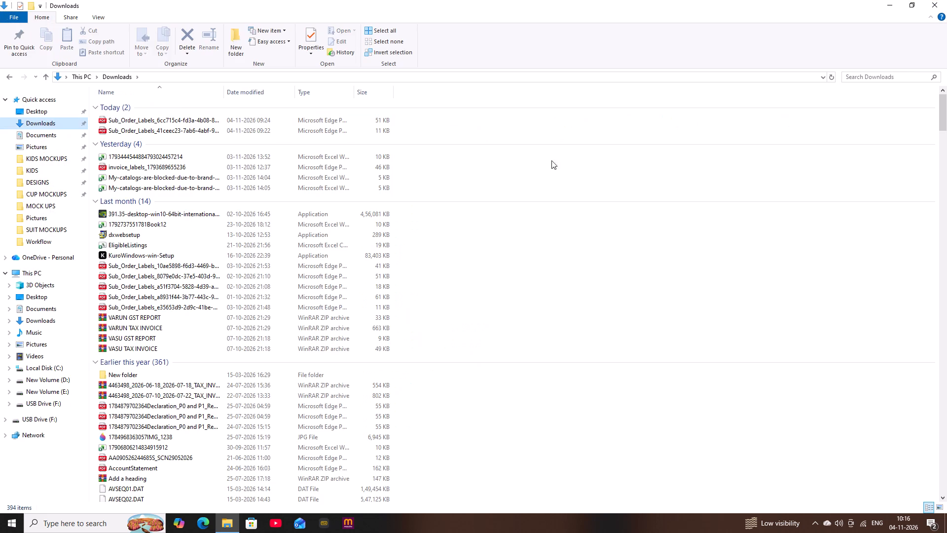
click(45, 201)
click(47, 185)
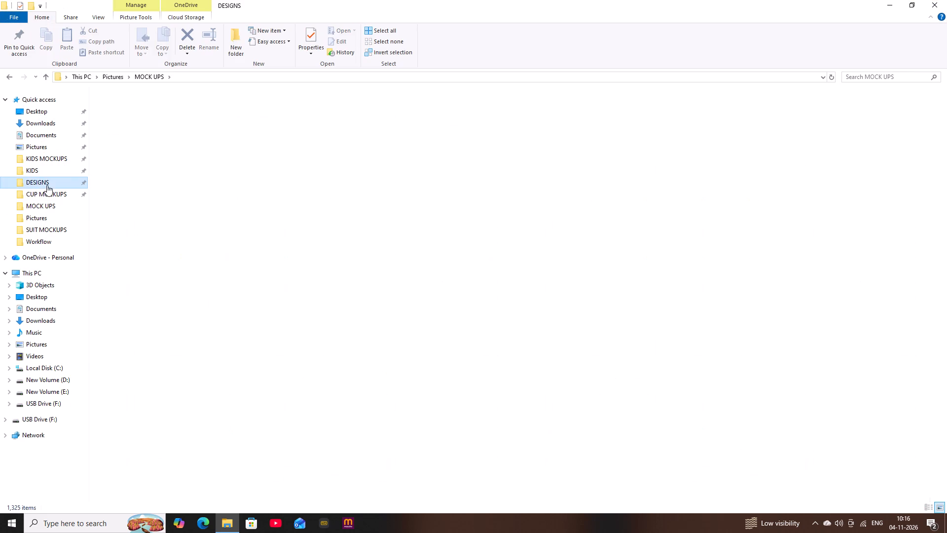
double_click(536, 117)
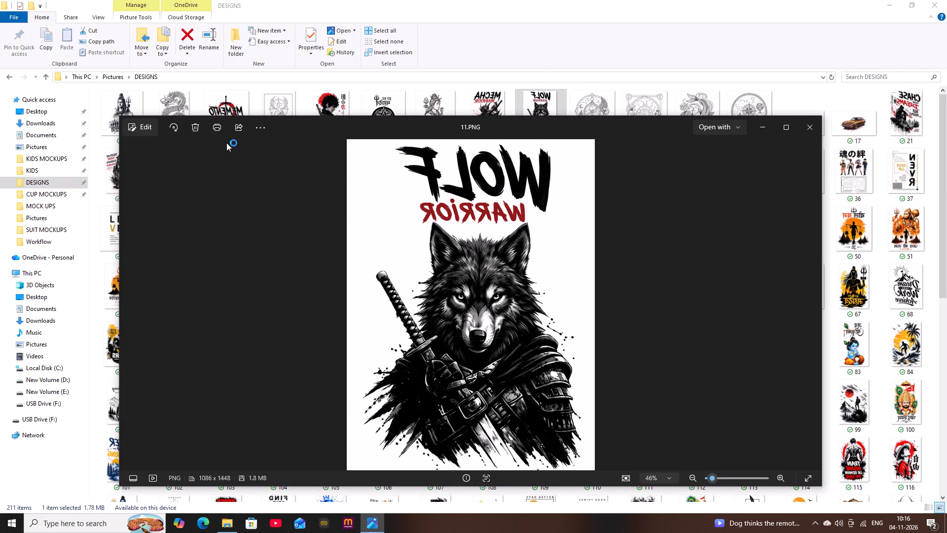
click(219, 126)
scroll(215, 220, down, 1)
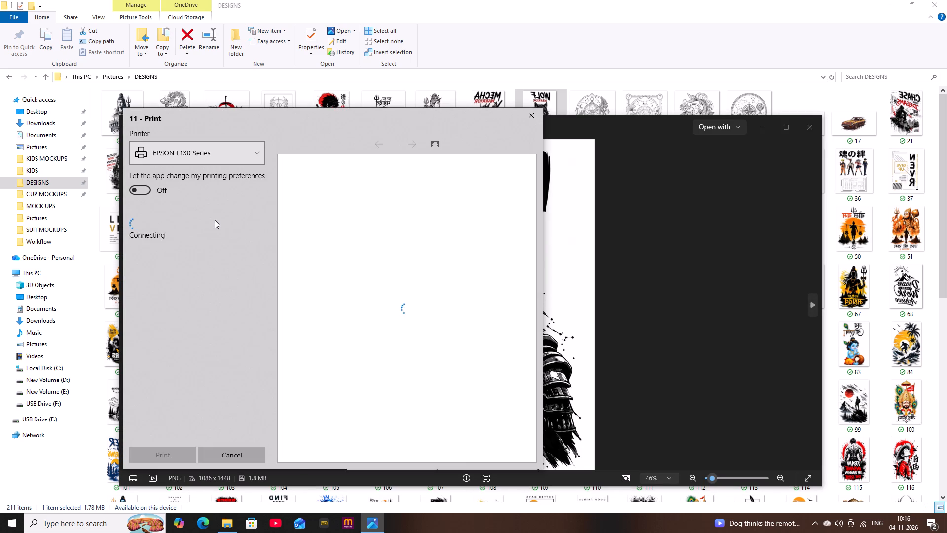
scroll(215, 220, down, 5)
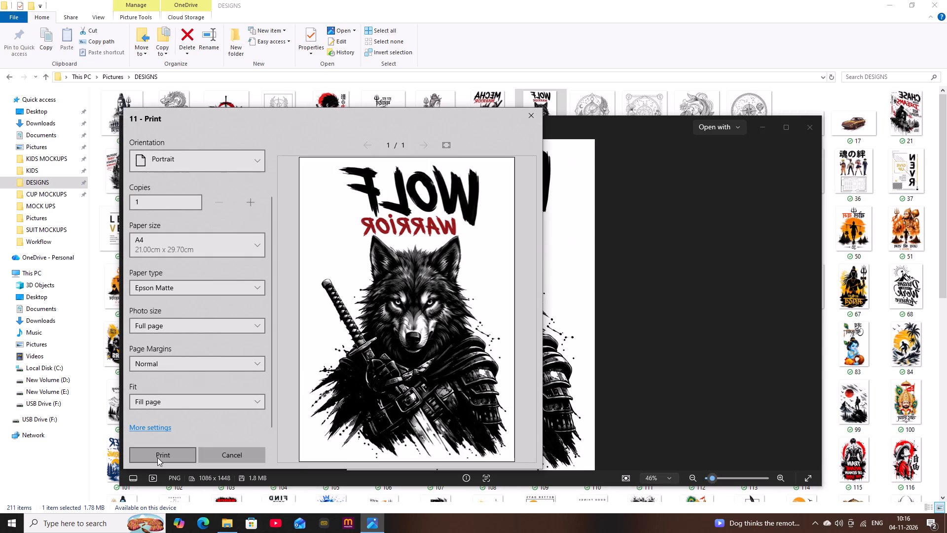
click(157, 457)
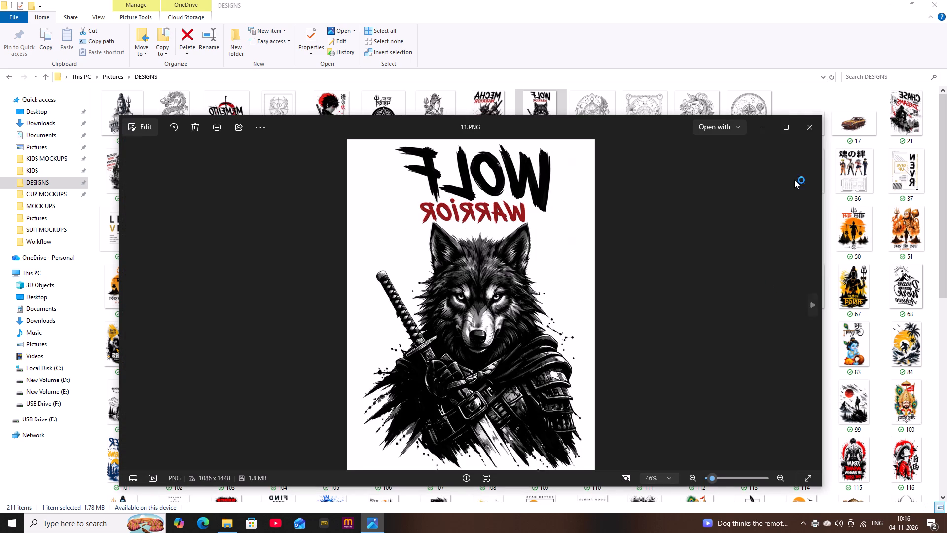
click(814, 134)
click(946, 0)
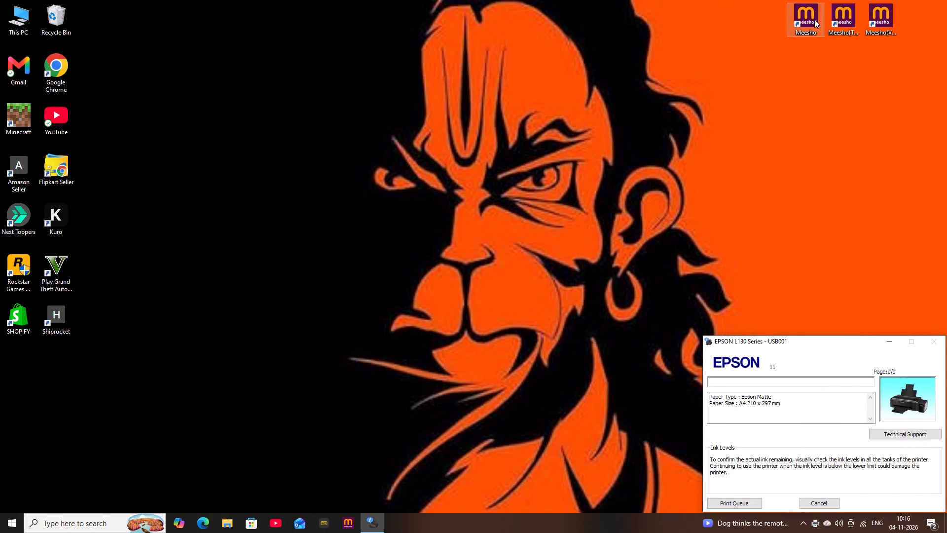
Open the main Meesho supplier panel and dismiss the Pay Later Lite promotion.
double_click(814, 19)
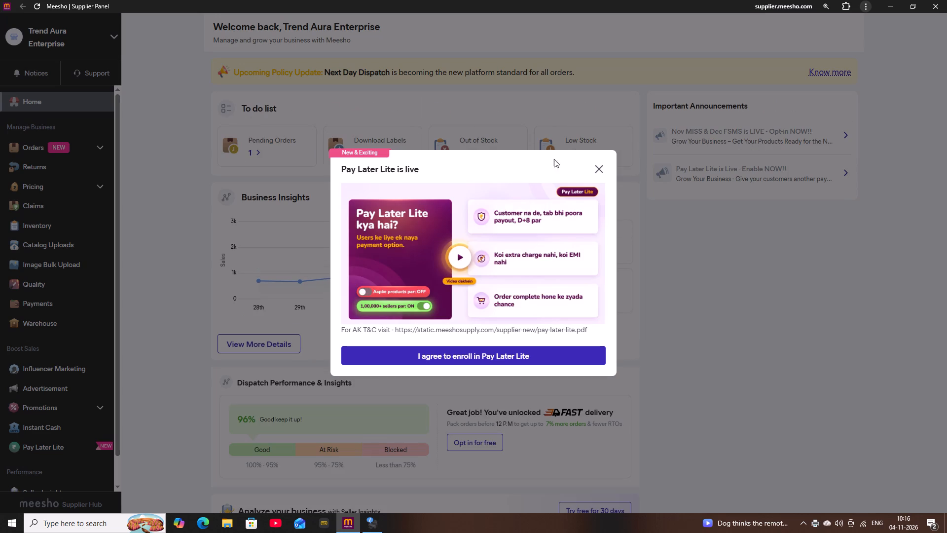
click(599, 167)
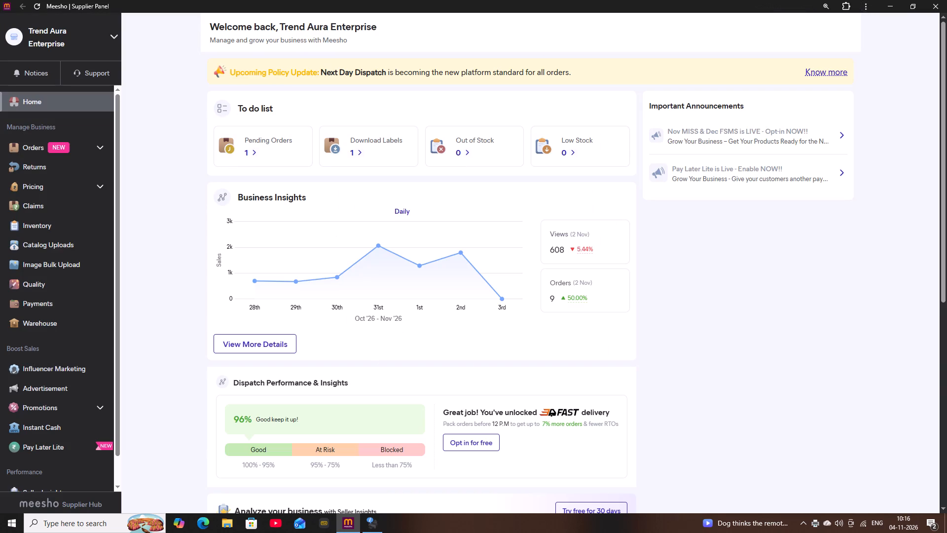
Check today's 51 KB Sub_Order_Labels PDF in Downloads, delete the file, and close the folder window.
click(220, 525)
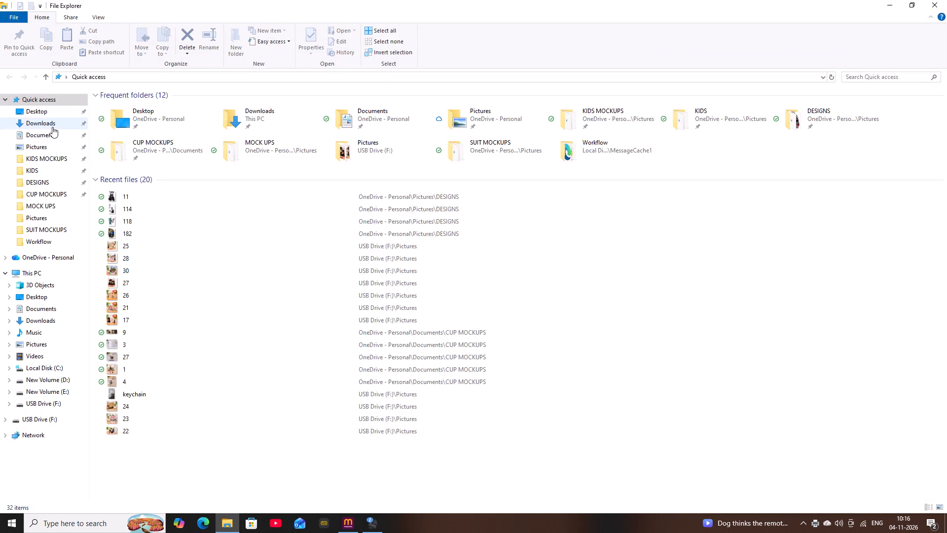
click(52, 127)
double_click(165, 120)
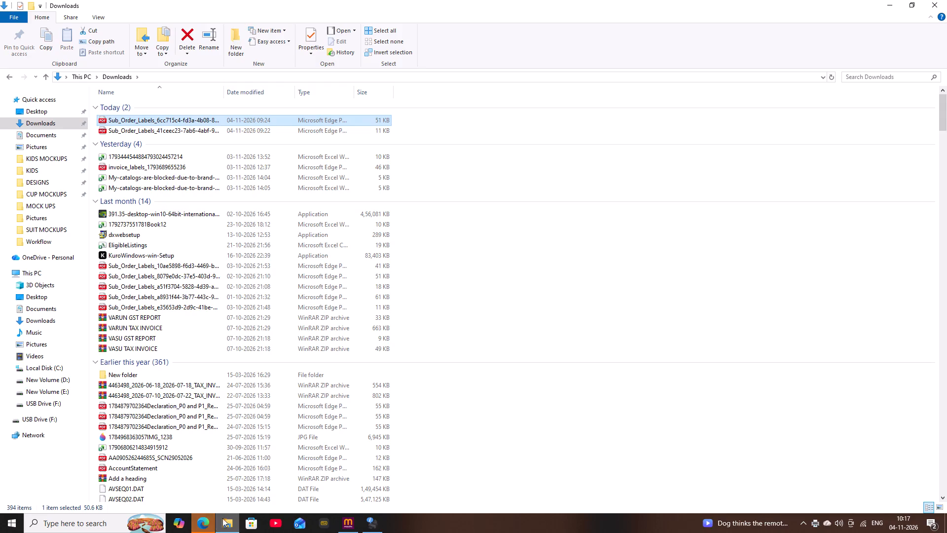
click(209, 522)
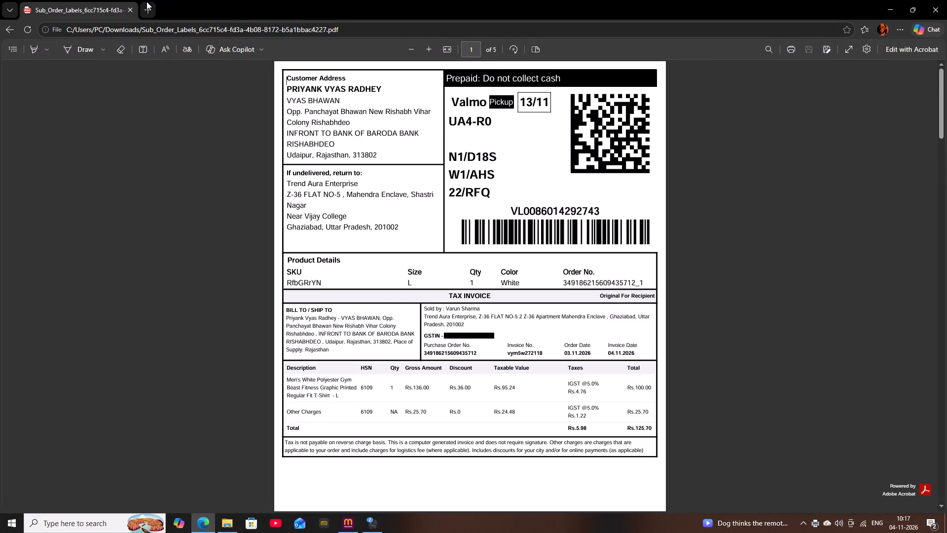
click(132, 10)
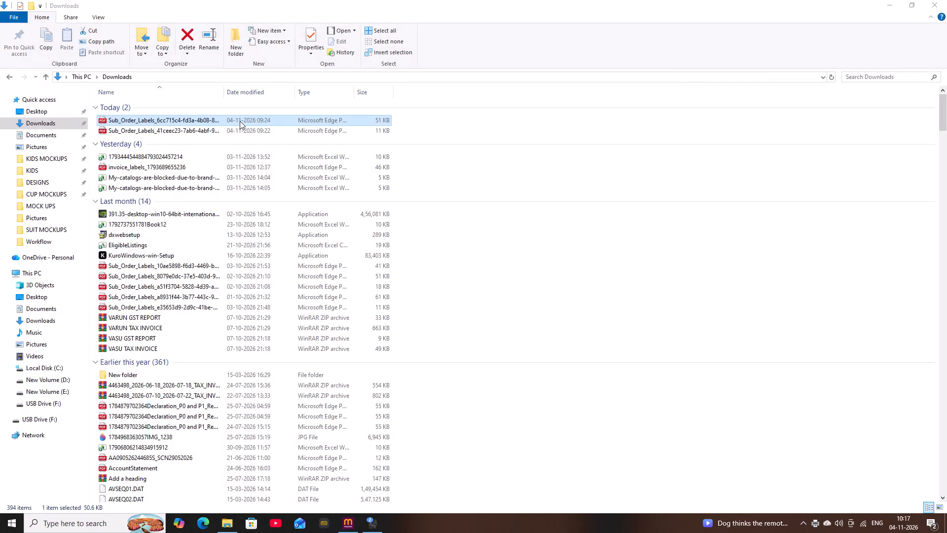
click(240, 121)
click(185, 33)
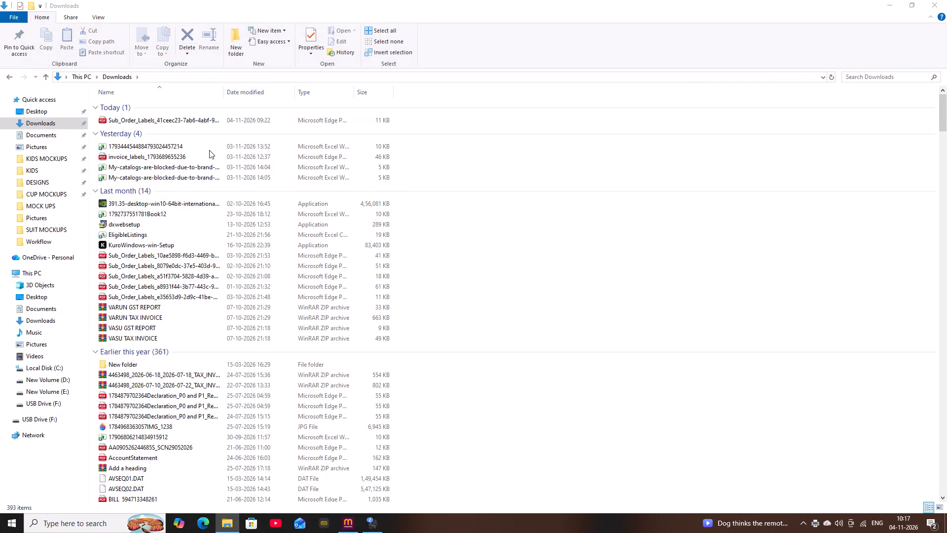
click(946, 0)
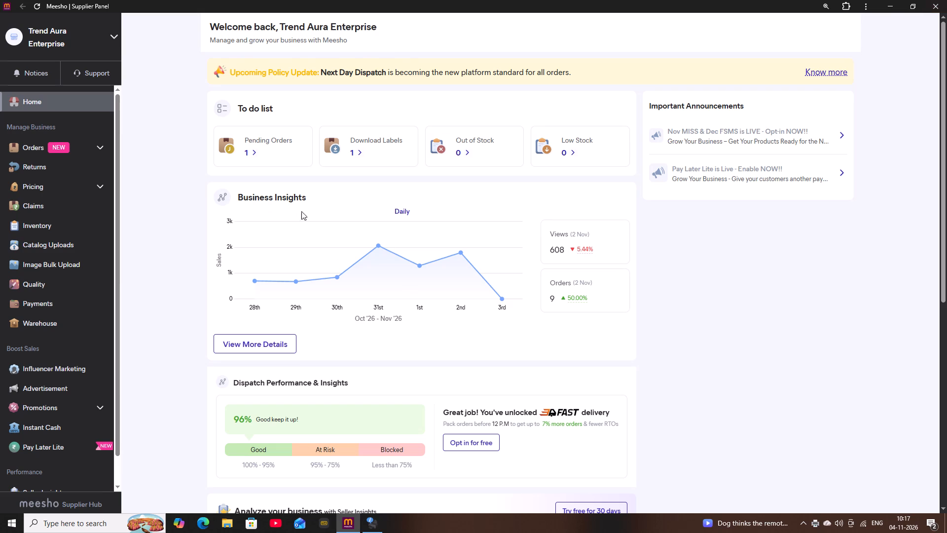
Examine the Trend Aura Enterprise account's pending orders and its on-hold orders.
click(289, 149)
scroll(288, 216, down, 5)
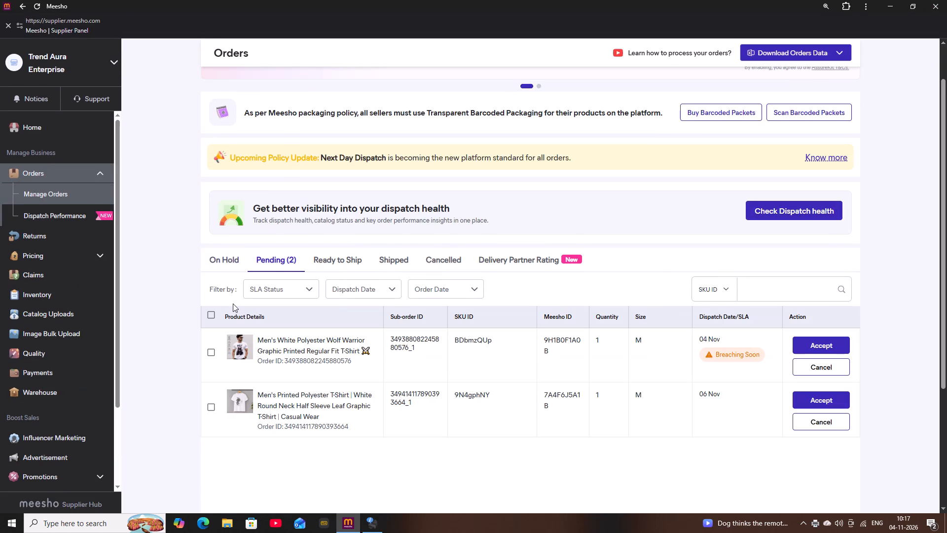
scroll(315, 282, down, 2)
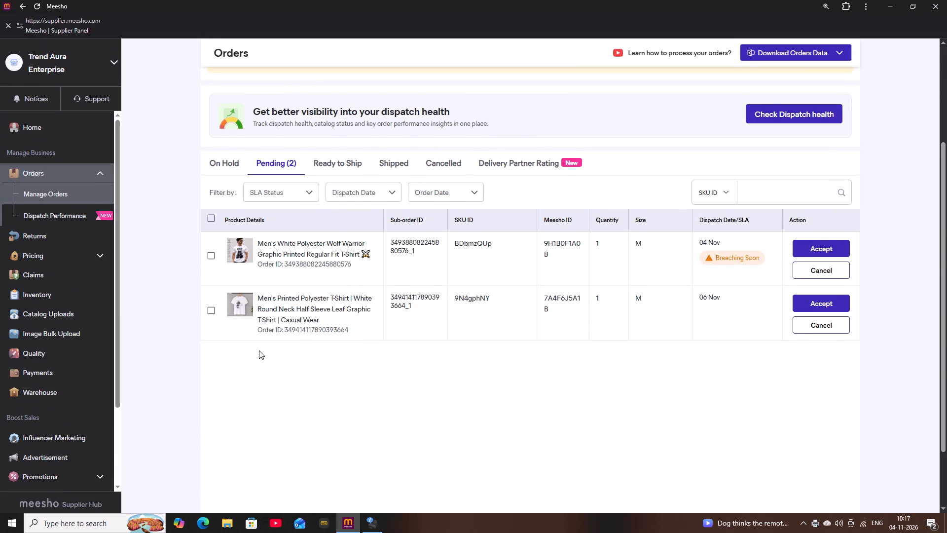
click(249, 304)
click(633, 247)
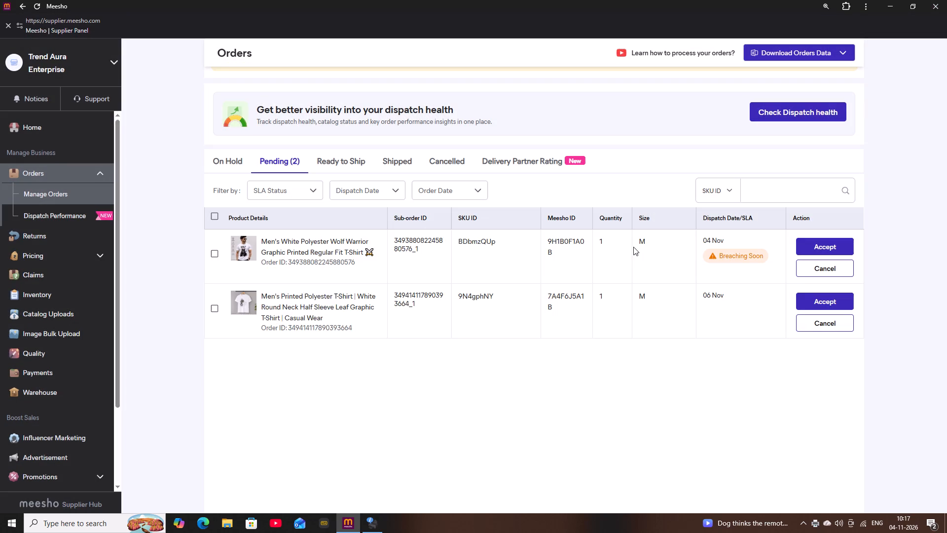
scroll(621, 251, down, 1)
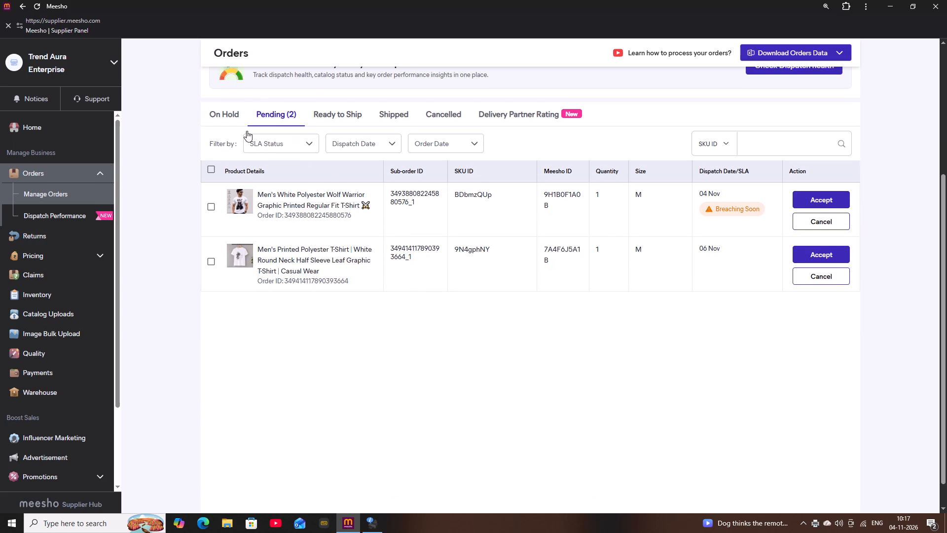
click(228, 115)
scroll(292, 116, down, 1)
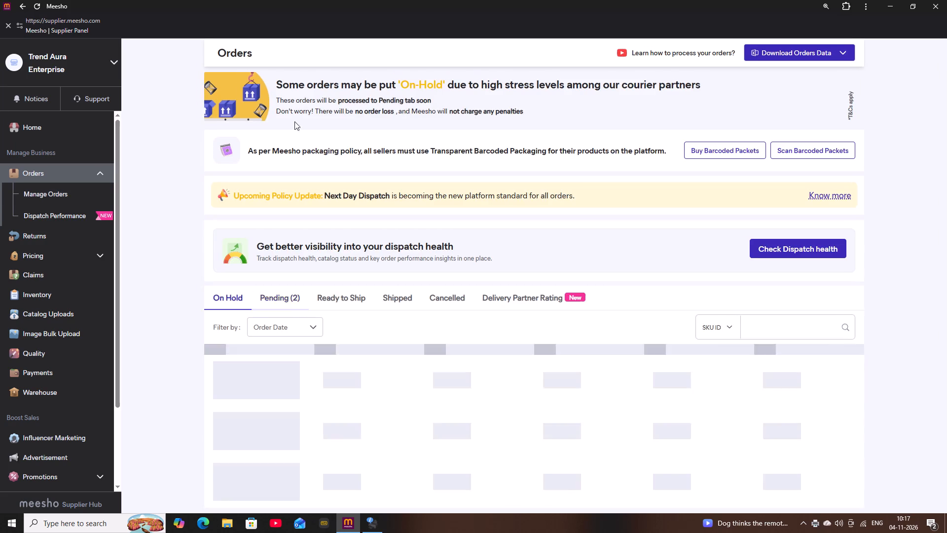
scroll(294, 121, down, 2)
Reopen the pending orders from the home page, select all three orders, and accept them.
click(36, 128)
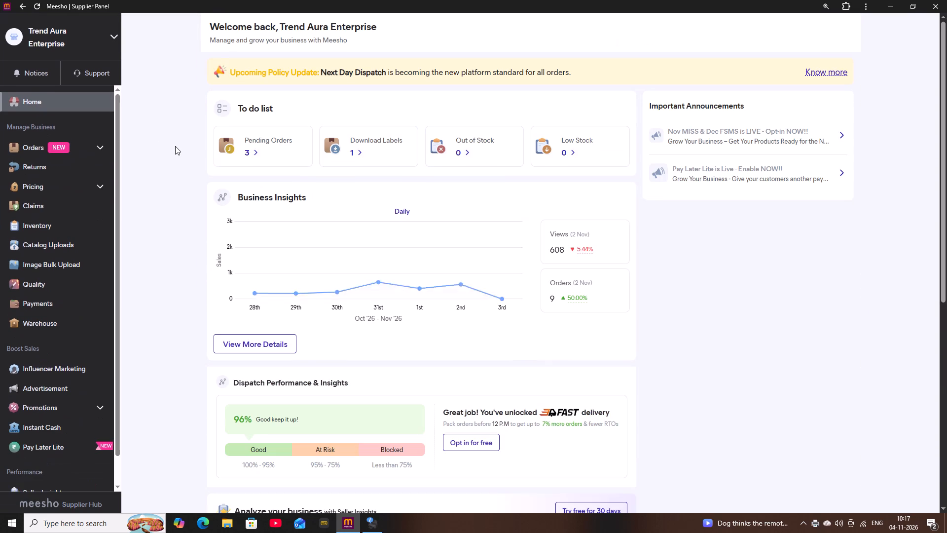
click(273, 145)
scroll(305, 169, down, 4)
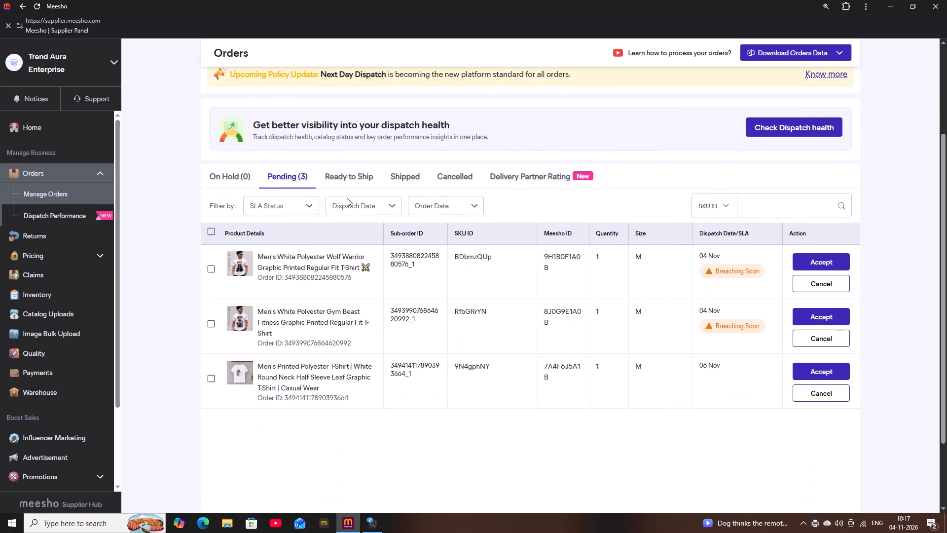
scroll(347, 198, down, 2)
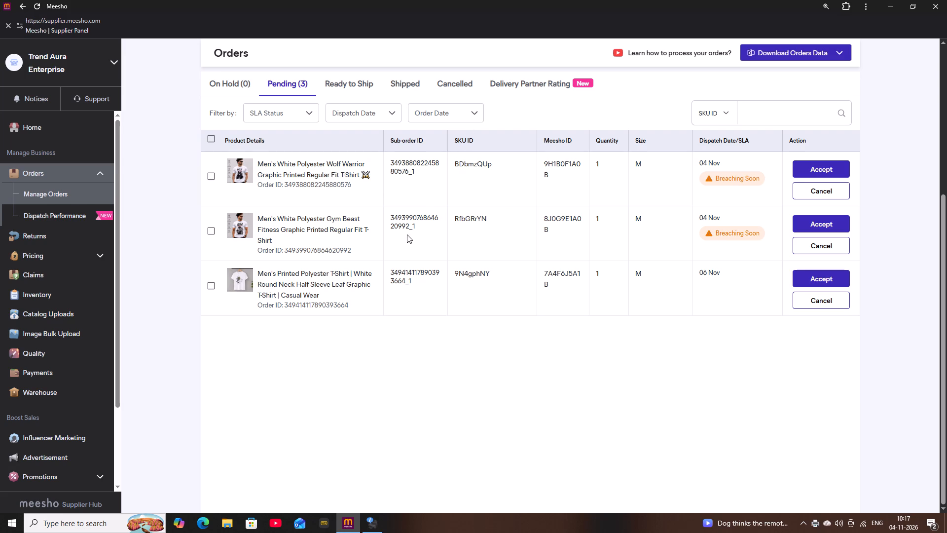
click(211, 138)
click(852, 494)
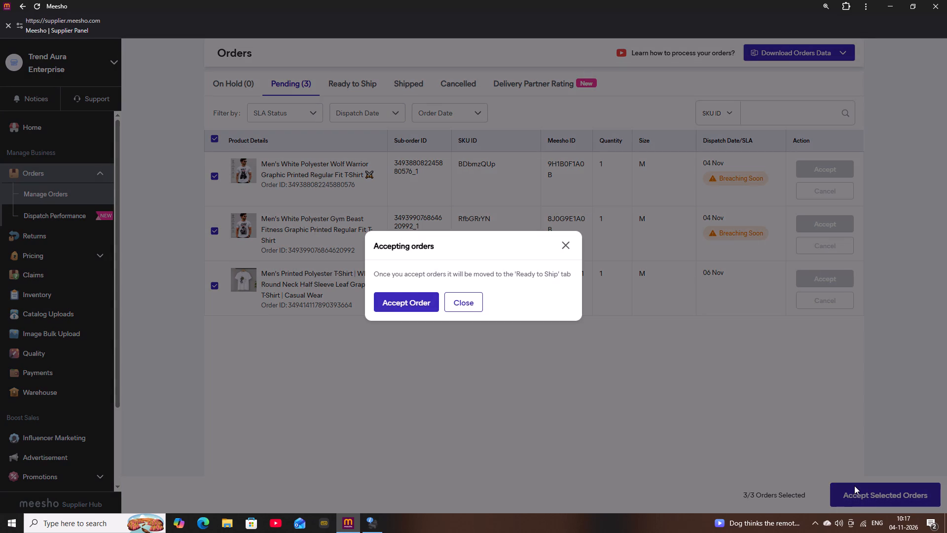
click(411, 308)
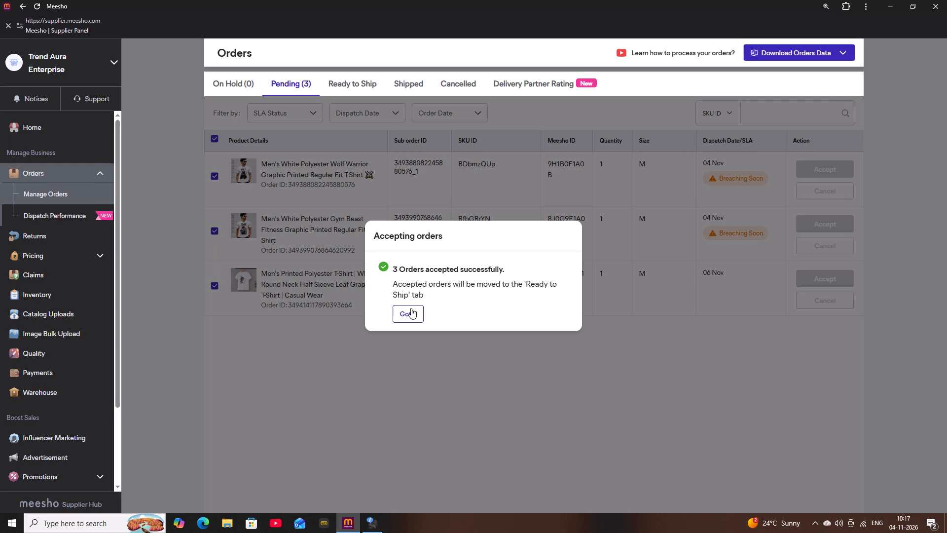
click(411, 308)
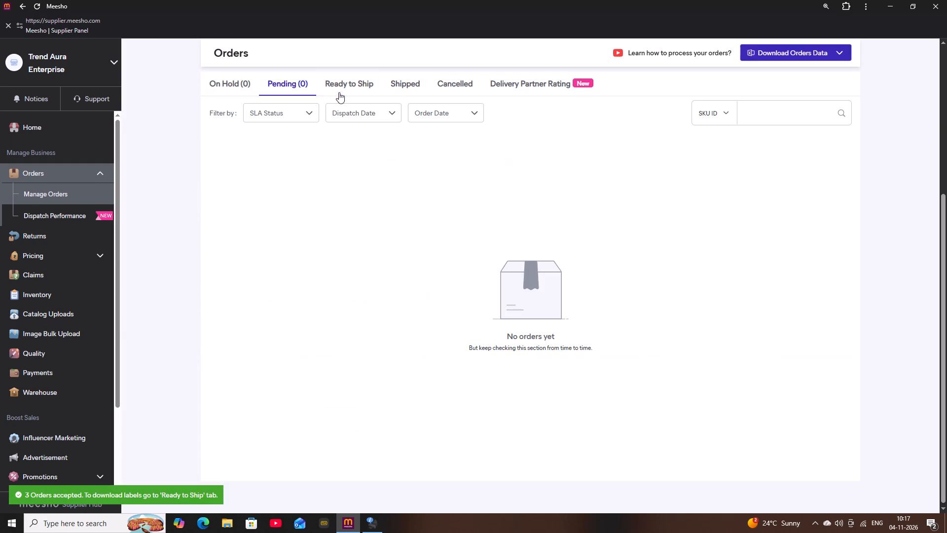
Examine the Ready to Ship orders and enlarge the product image of the white leaf graphic T-shirt, 9N4gphNY.
click(340, 91)
scroll(357, 170, down, 1)
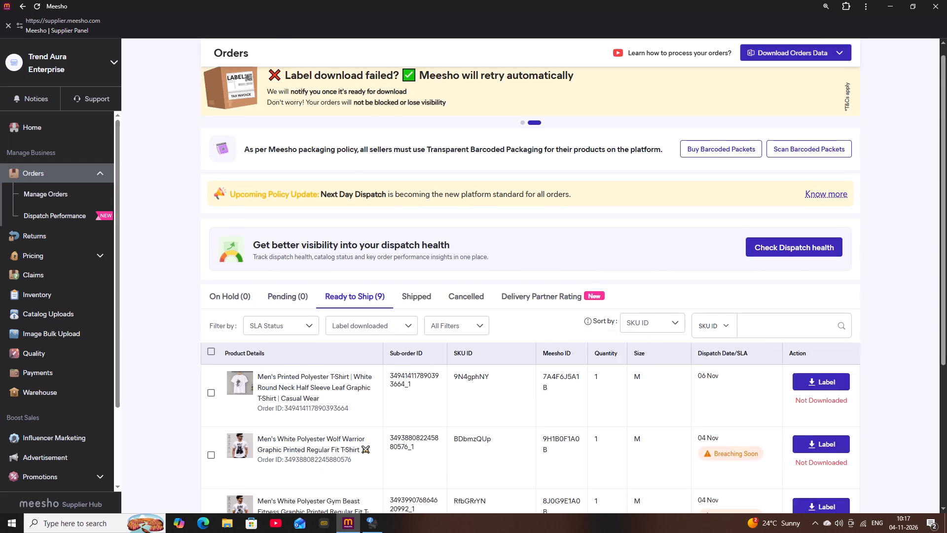
scroll(362, 173, down, 1)
scroll(448, 302, down, 2)
scroll(361, 288, up, 3)
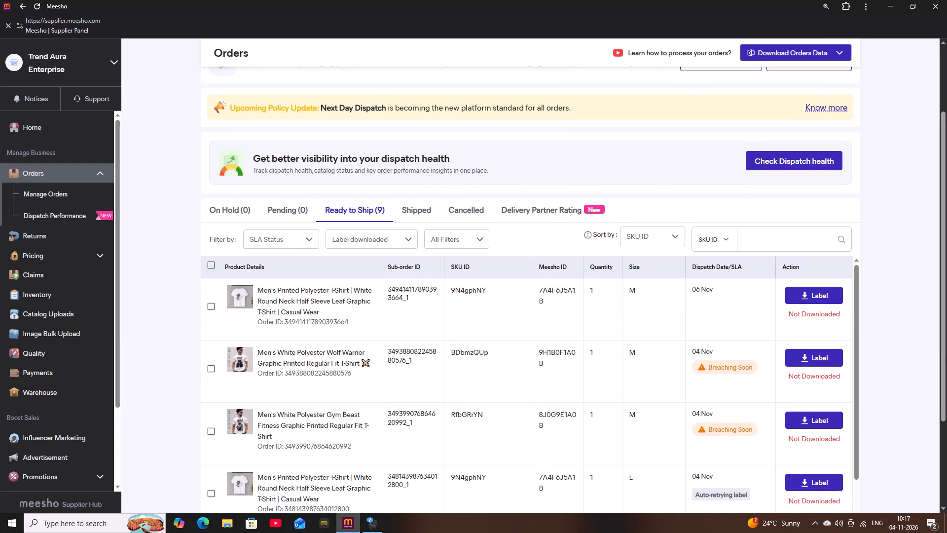
click(242, 291)
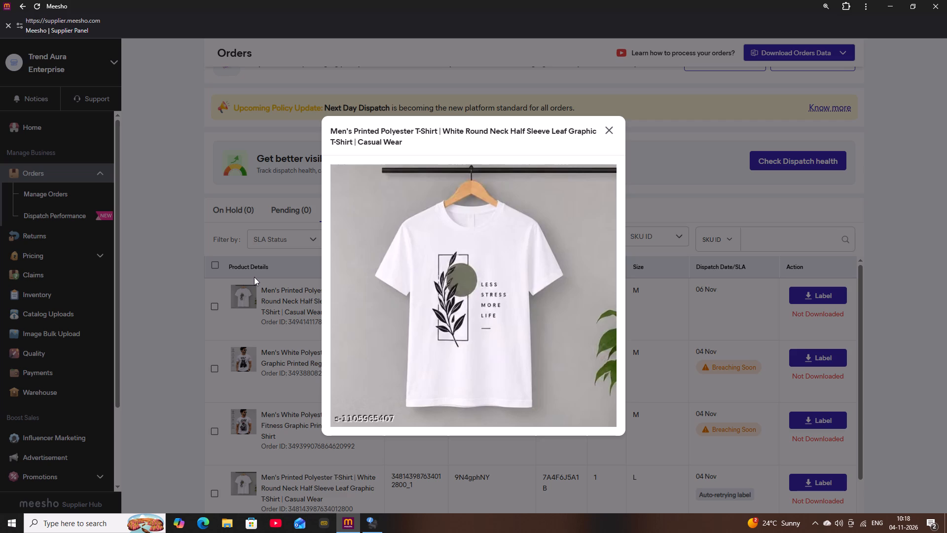
click(736, 113)
Switch to File Explorer and open the "Less Stress More Life" leaf design, image 129, from the DESIGNS folder.
click(230, 530)
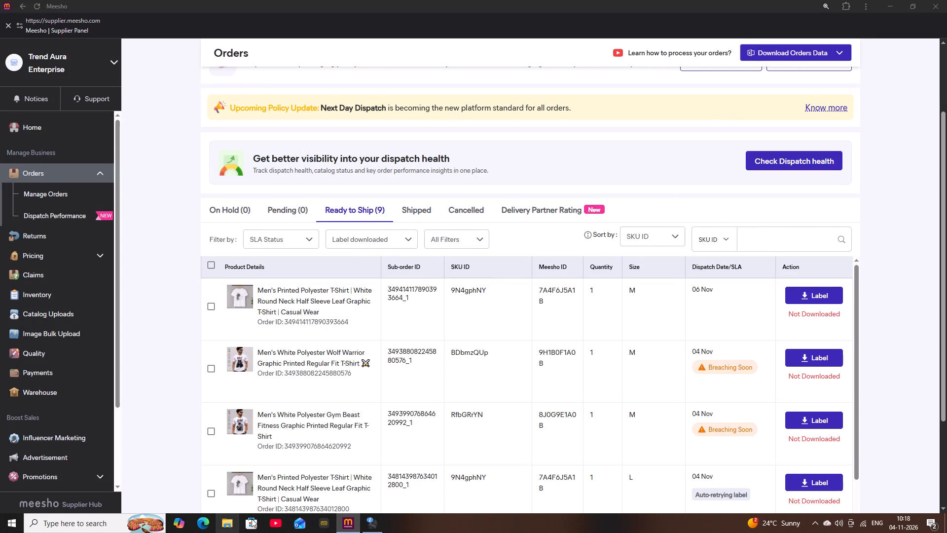
click(46, 180)
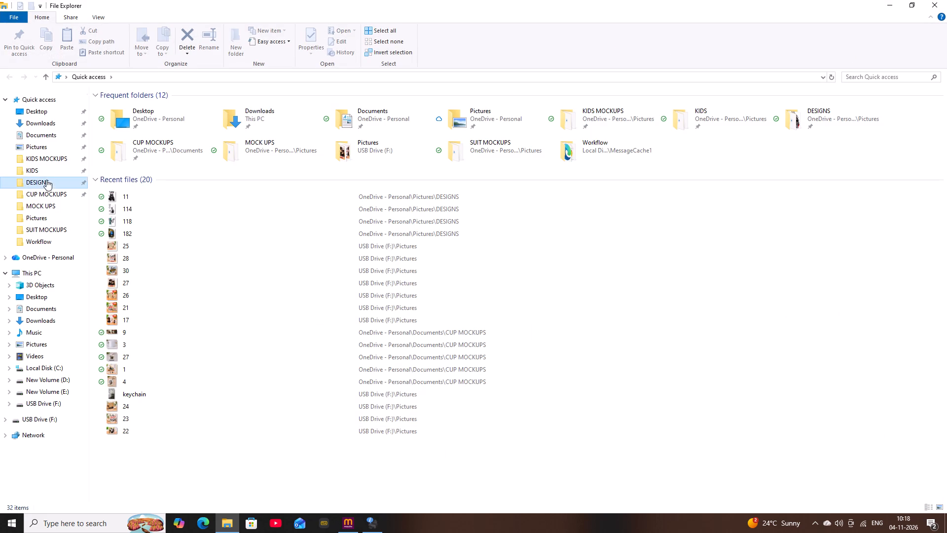
scroll(545, 232, down, 3)
scroll(688, 293, down, 1)
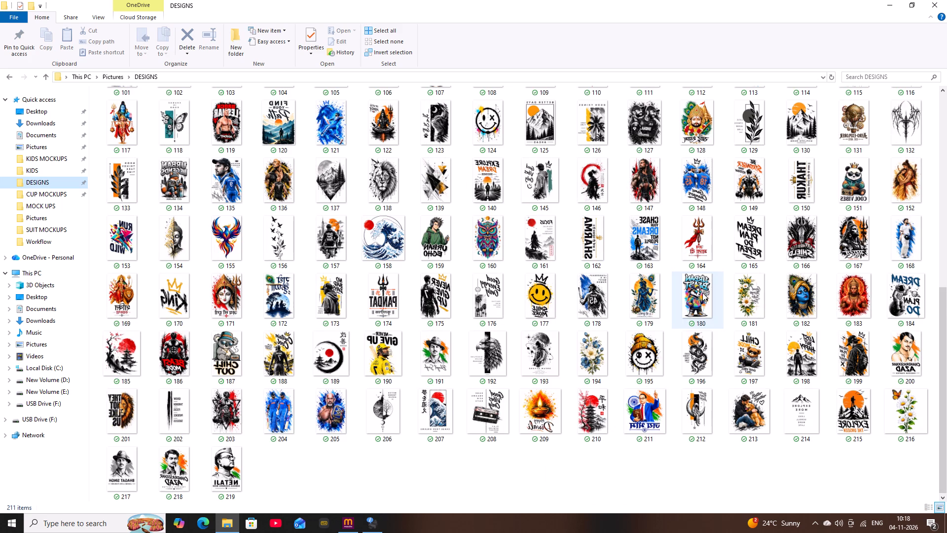
scroll(426, 190, up, 1)
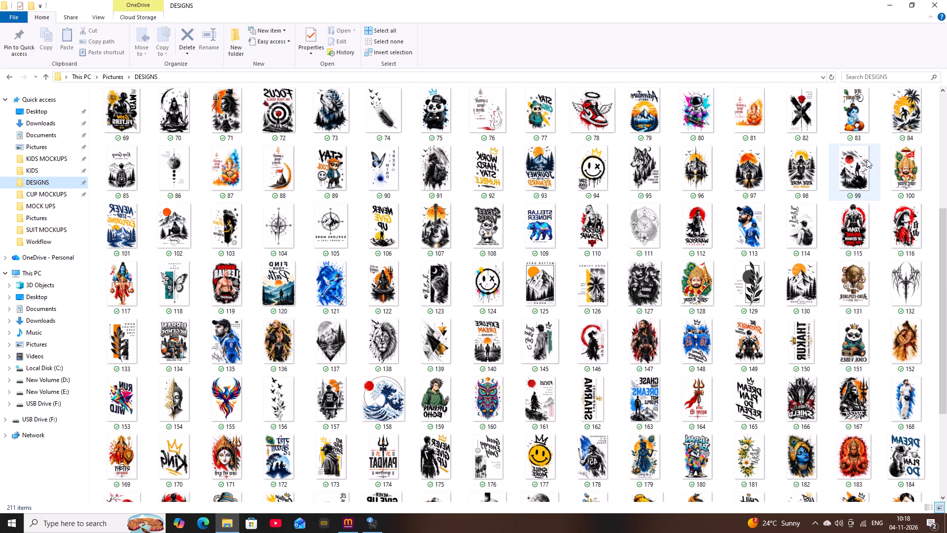
double_click(759, 293)
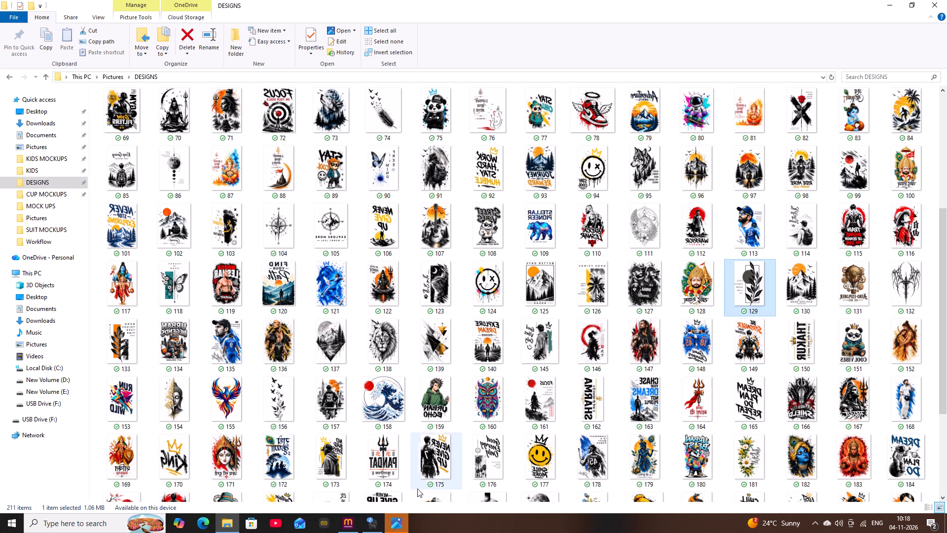
Print one copy of leaf design 129 with the fit set to Shrink to fit, and close the image viewer.
click(401, 525)
click(219, 127)
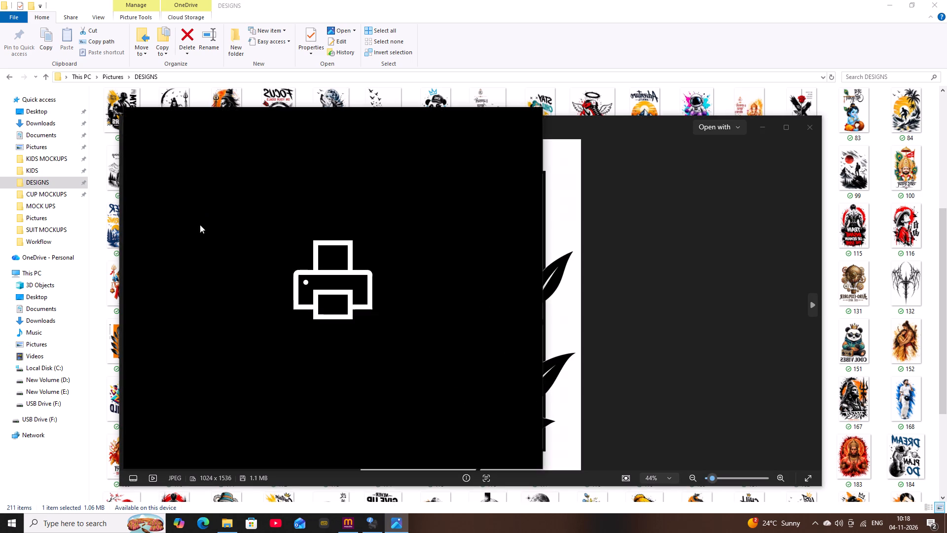
scroll(193, 236, down, 3)
scroll(205, 276, down, 3)
click(216, 388)
click(194, 402)
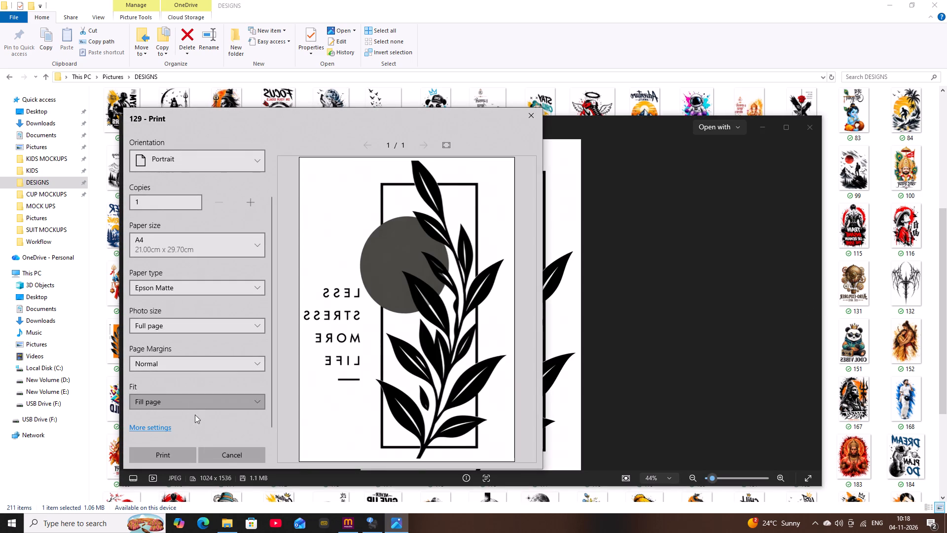
click(195, 418)
click(175, 454)
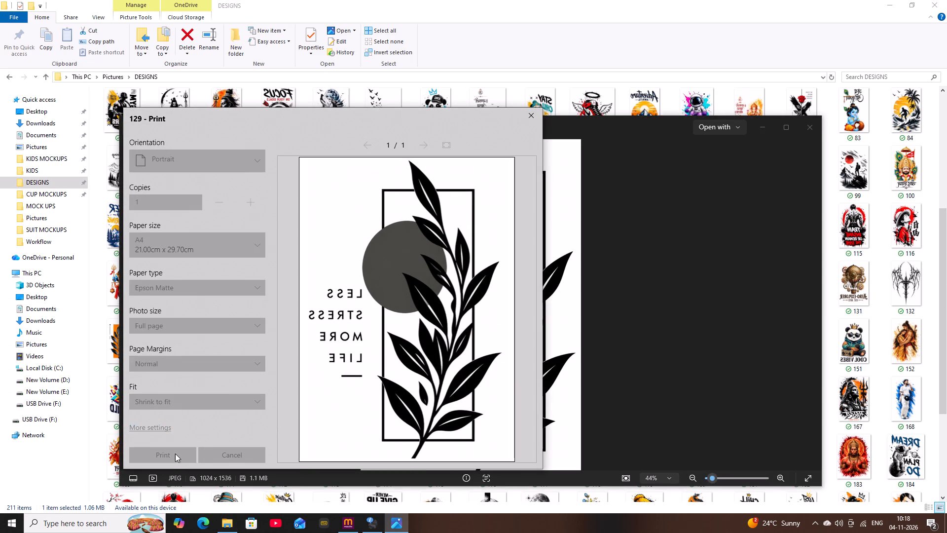
click(809, 140)
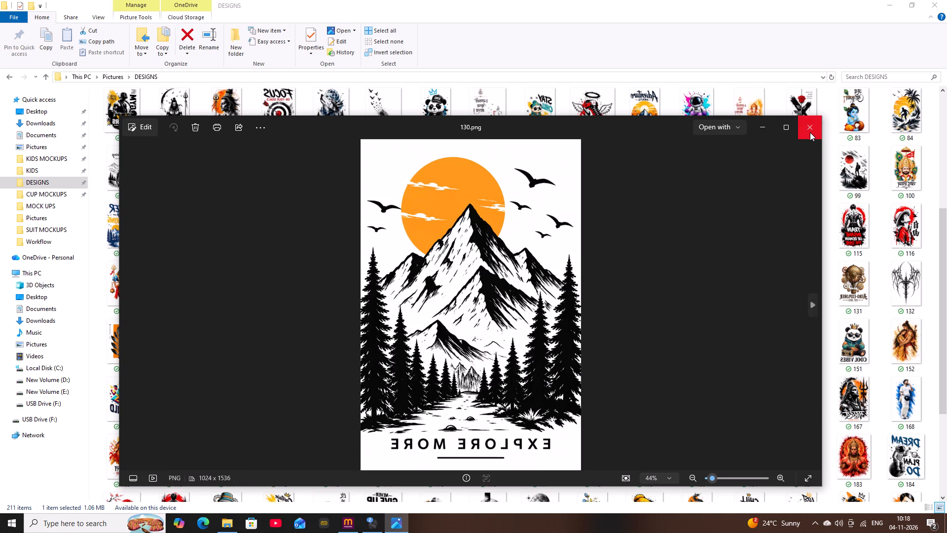
click(810, 131)
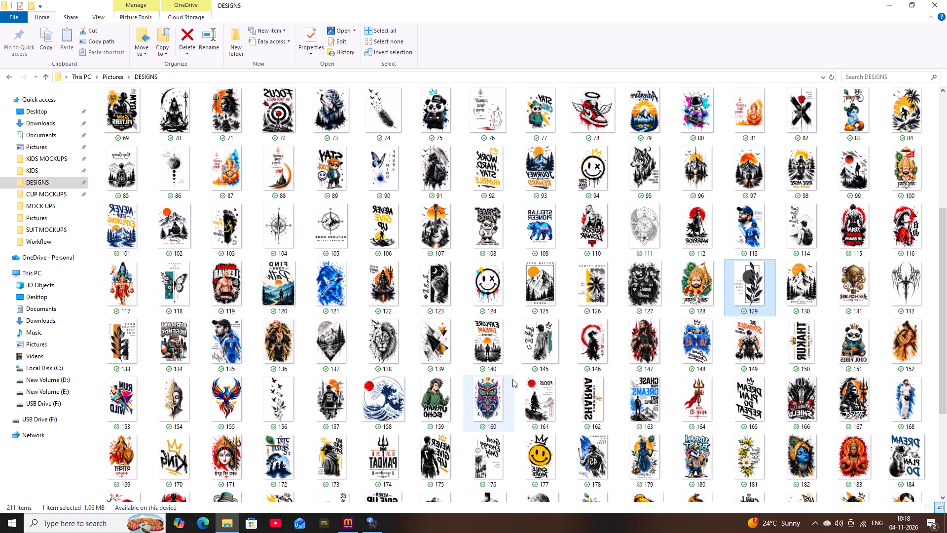
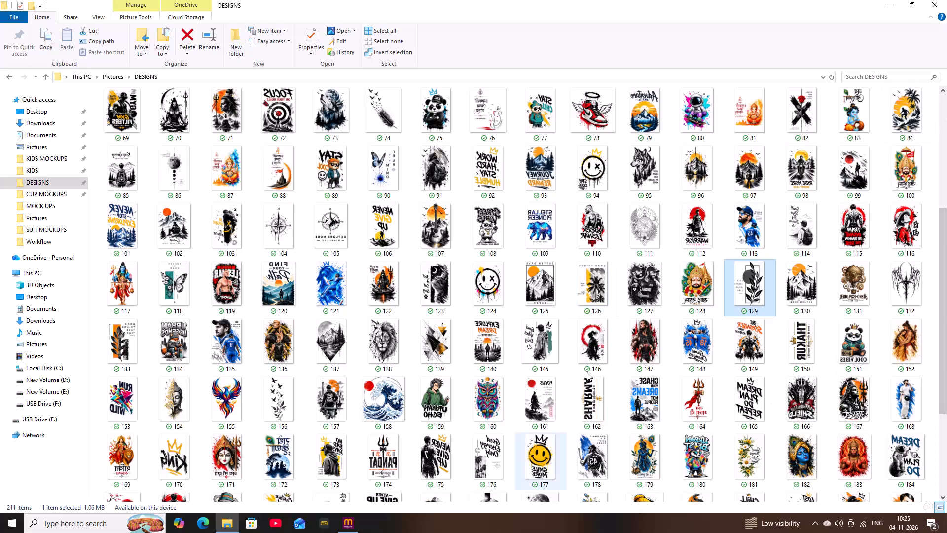
Close the DESIGNS folder and the Meesho orders window, and relaunch the main Meesho account from the desktop.
click(946, 0)
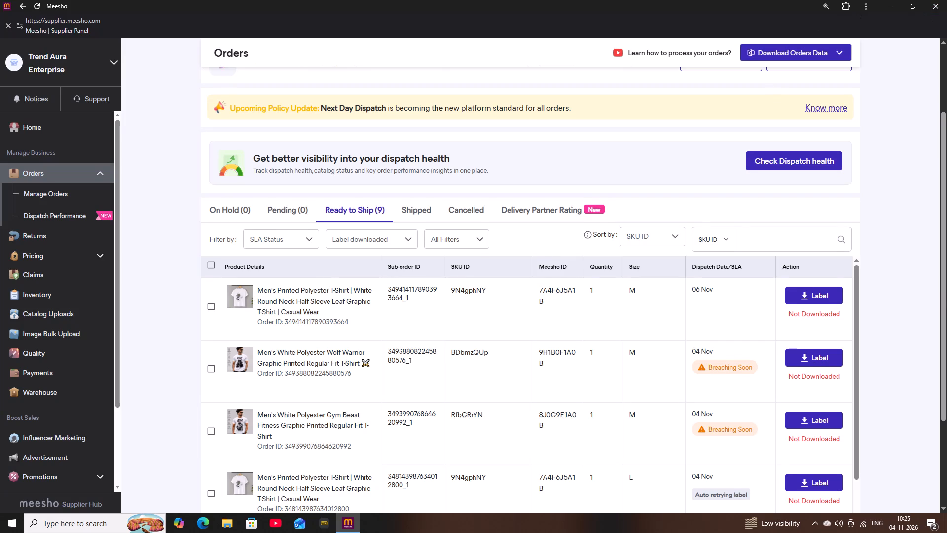
drag(946, 285, 910, 460)
click(946, 0)
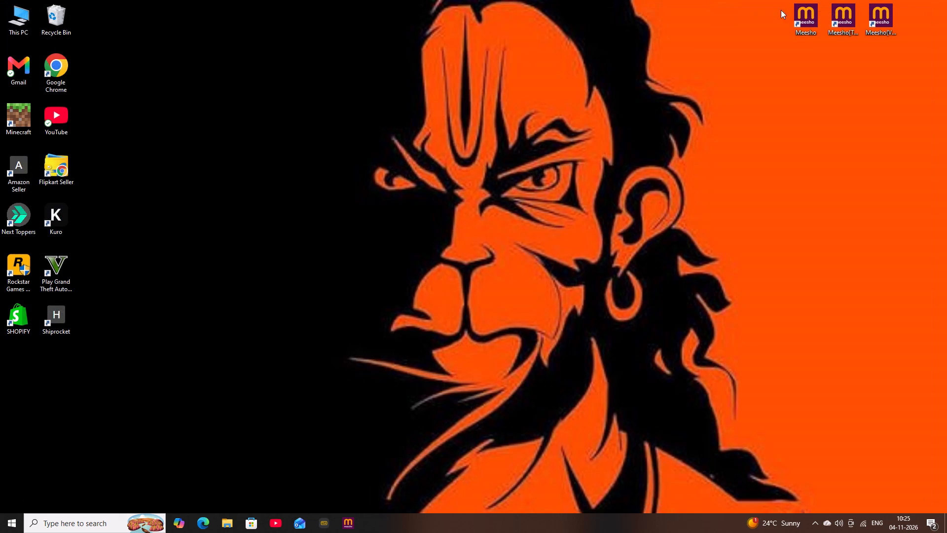
double_click(810, 10)
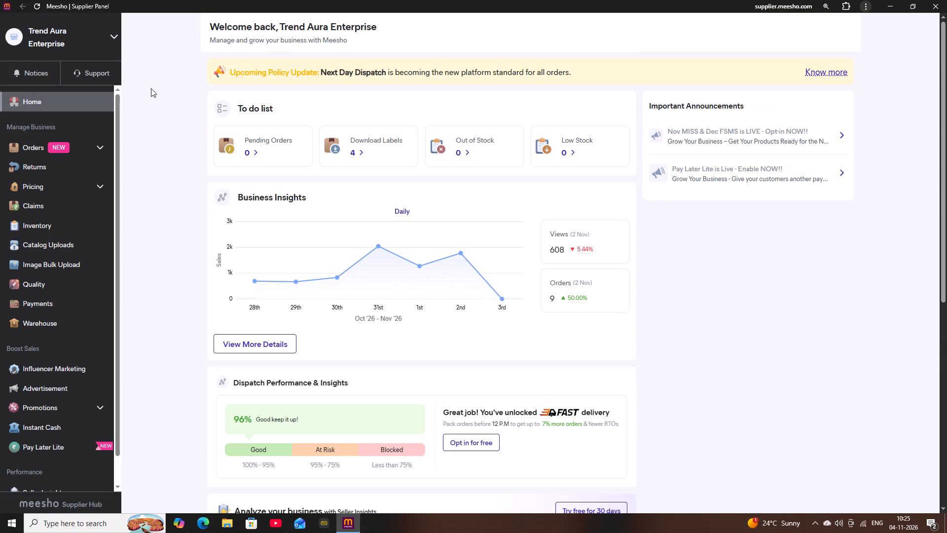
Open the Ready to Ship orders from the home page's Download Labels item, select all listed orders, and generate their shipping labels.
click(340, 146)
scroll(342, 243, down, 2)
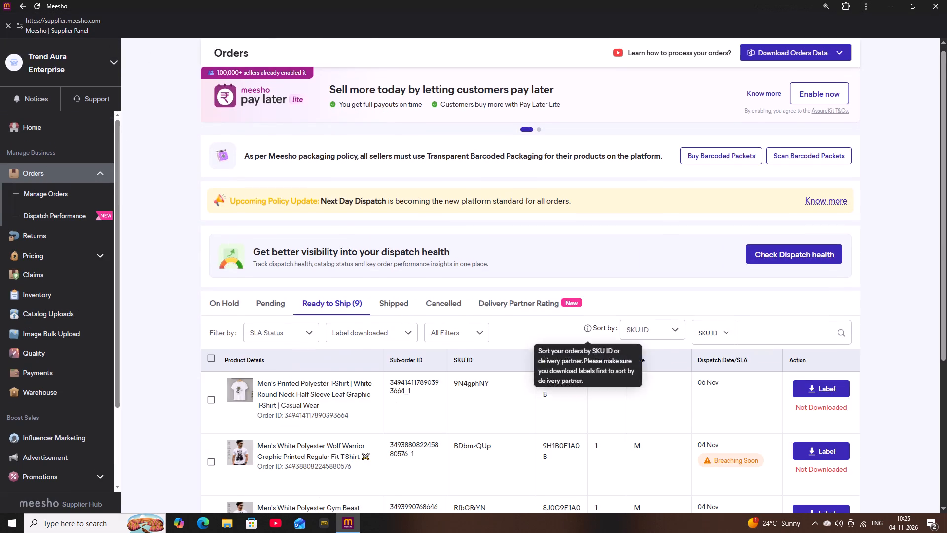
scroll(349, 249, down, 4)
click(210, 160)
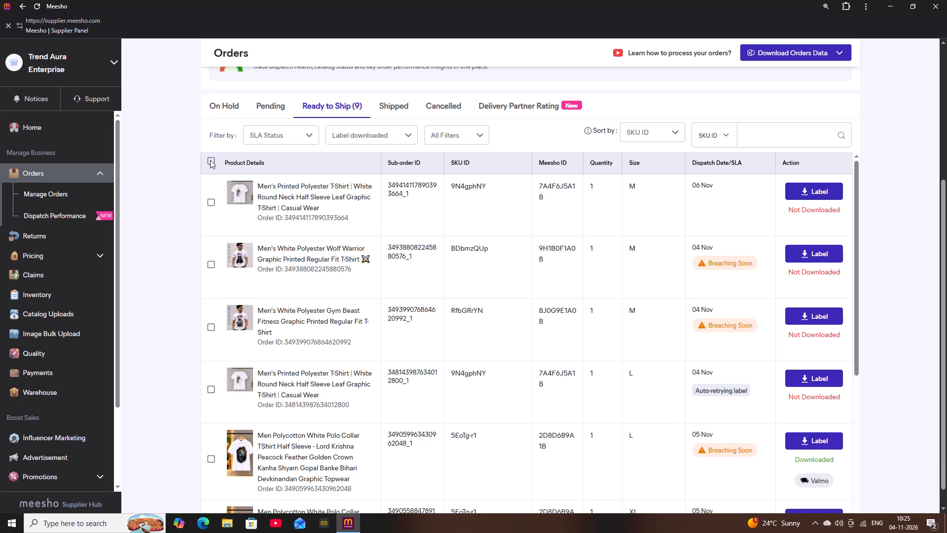
click(903, 494)
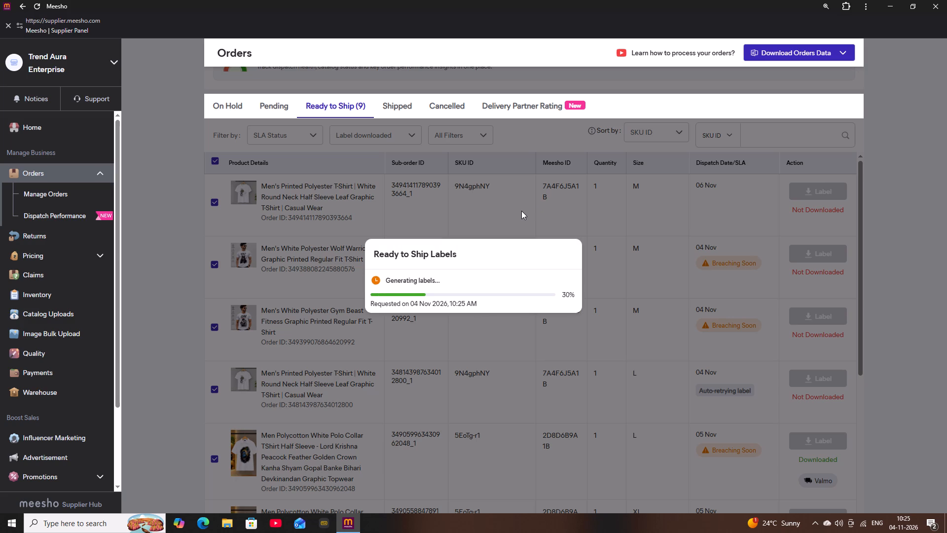
scroll(521, 211, down, 2)
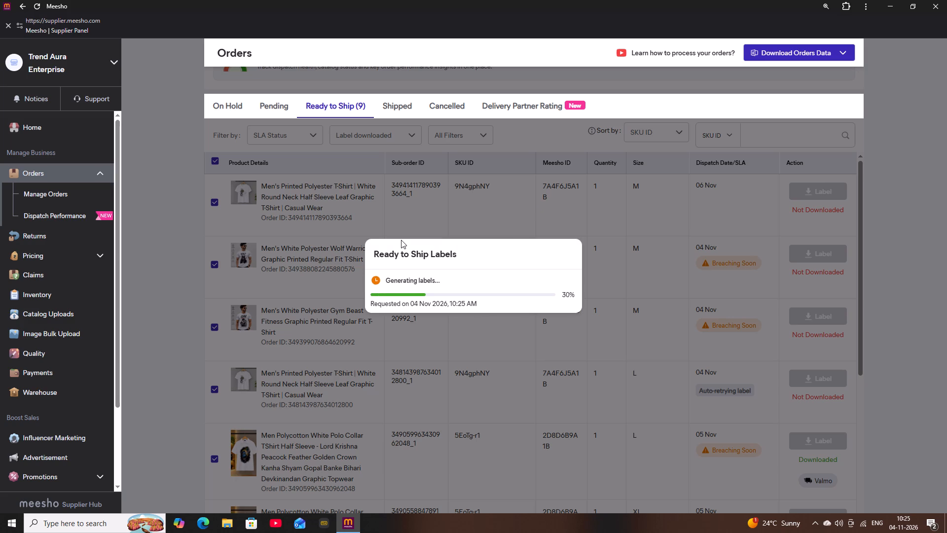
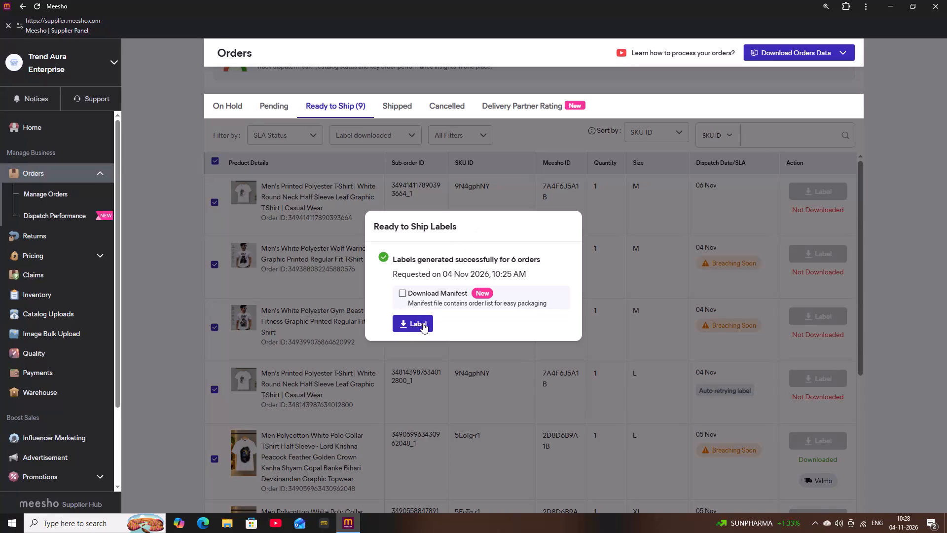
Download the generated label PDF for the Ready to Ship orders without the manifest, and close the browser window it opens.
click(423, 323)
click(946, 0)
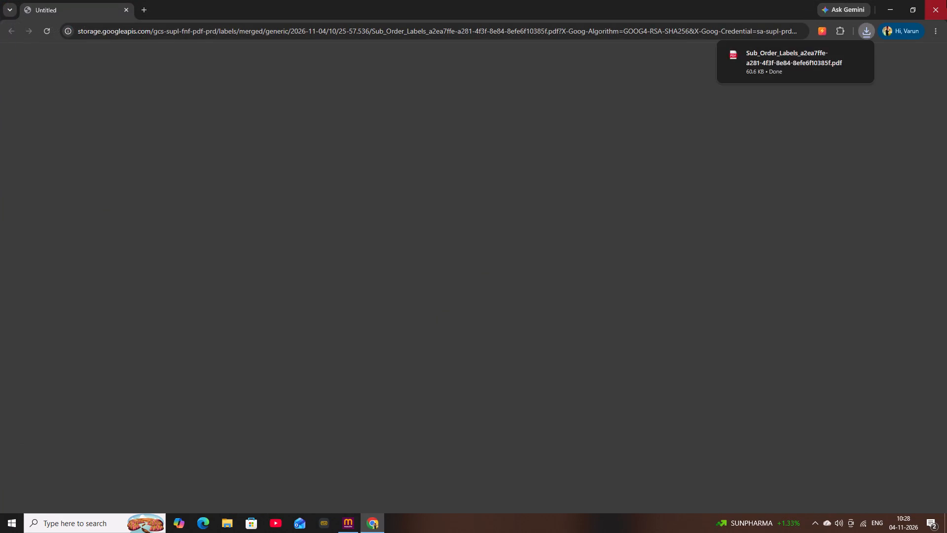
scroll(696, 325, down, 1)
scroll(717, 318, up, 2)
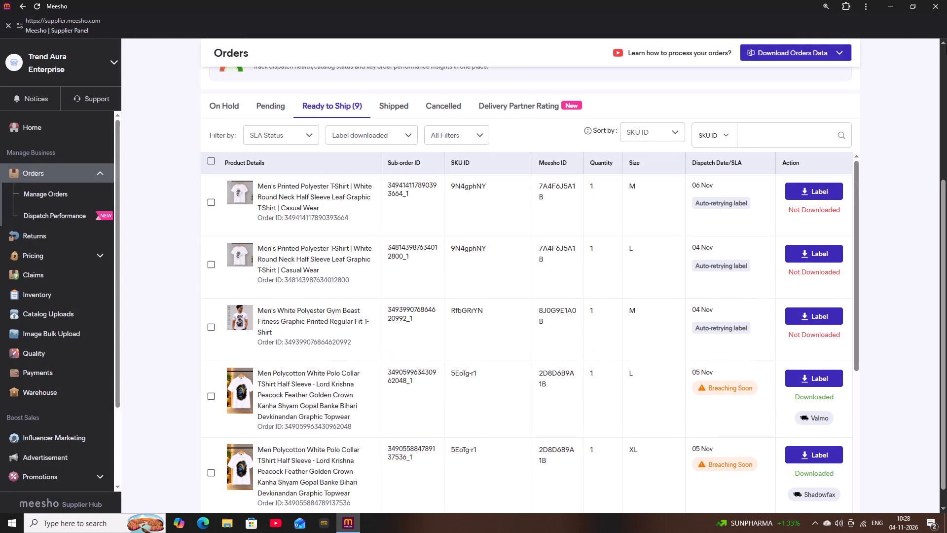
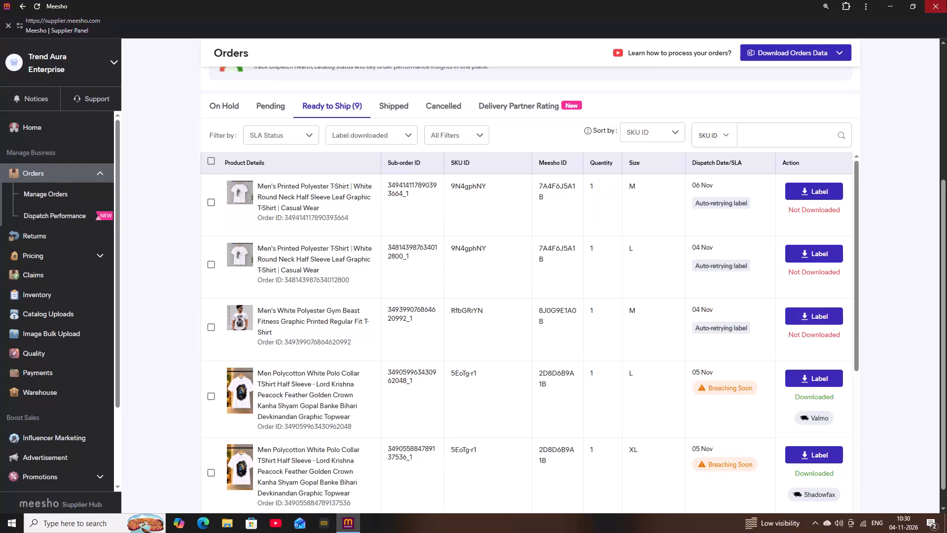
In File Explorer, open today's two Sub_Order_Labels PDFs from the Downloads folder and bring the a2ea7ffe file into view.
click(228, 532)
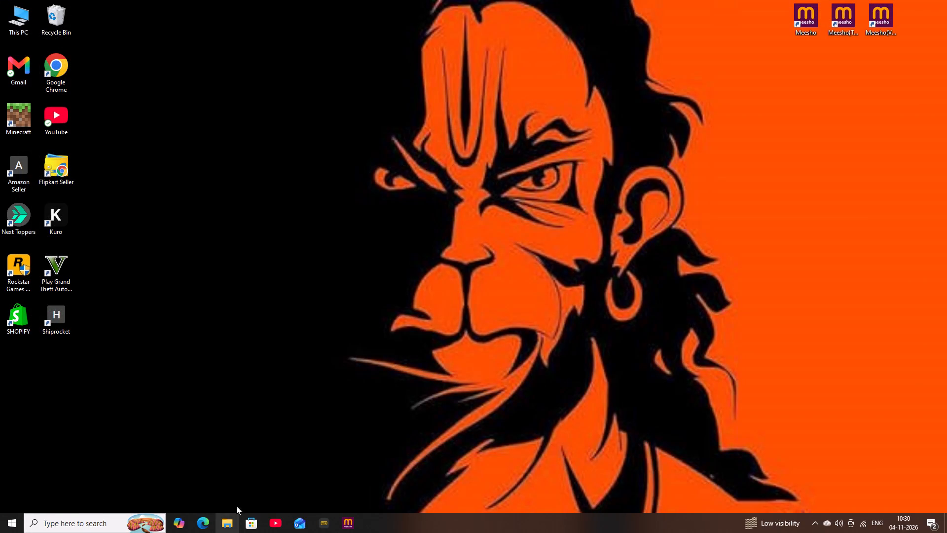
click(53, 123)
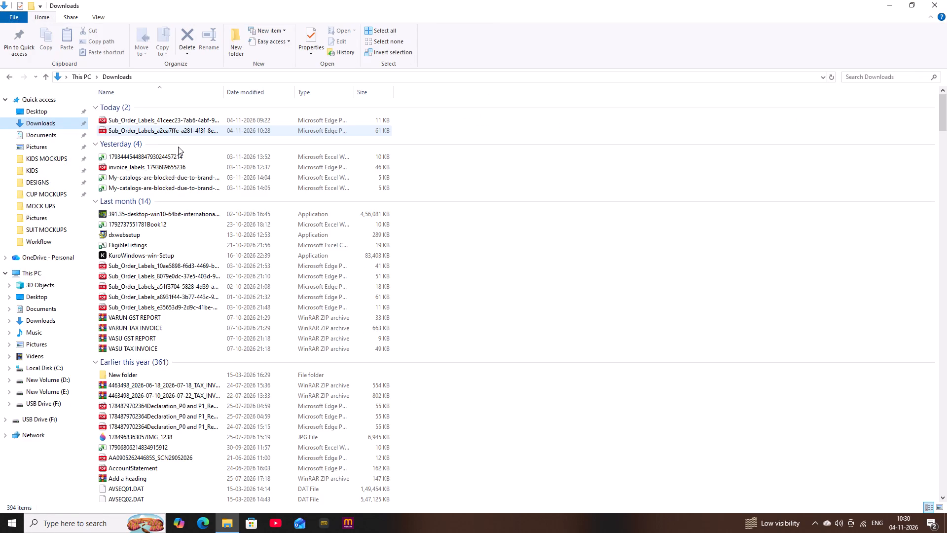
double_click(210, 126)
double_click(219, 115)
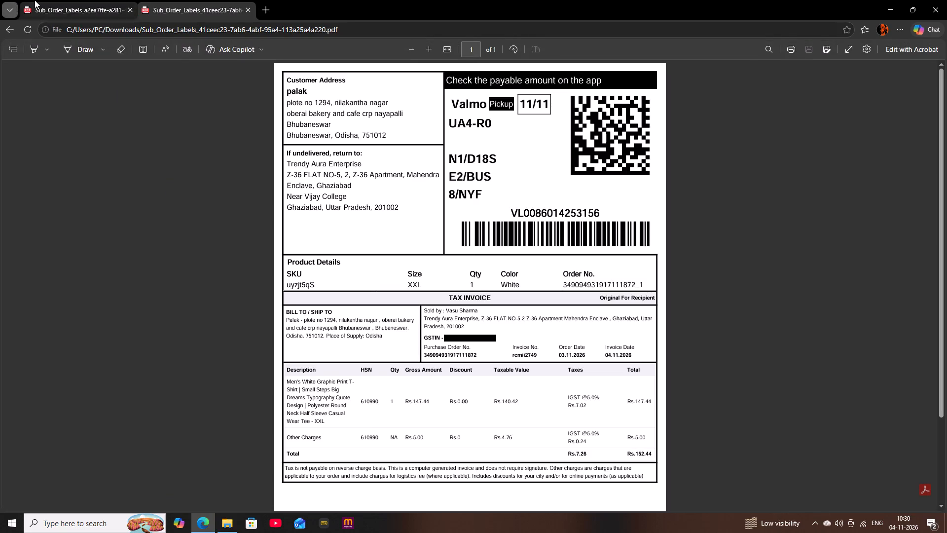
click(51, 3)
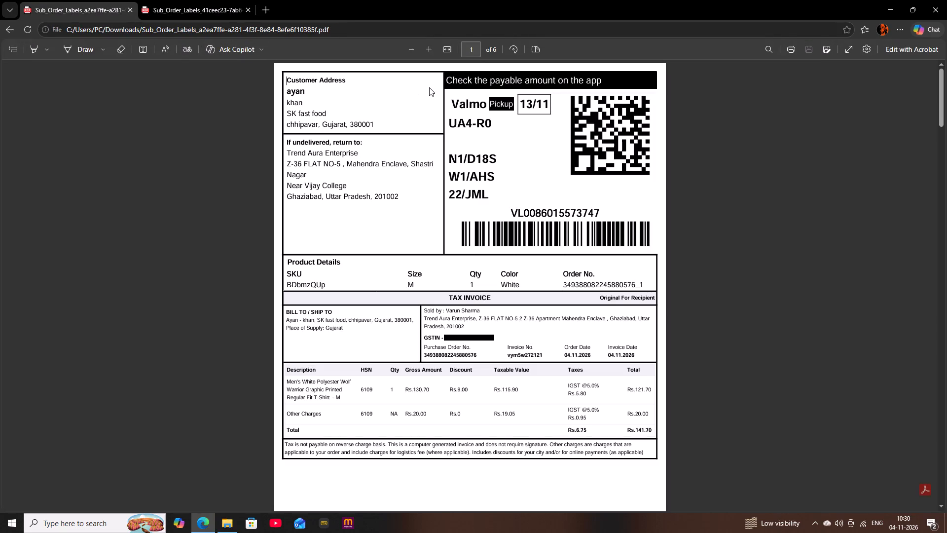
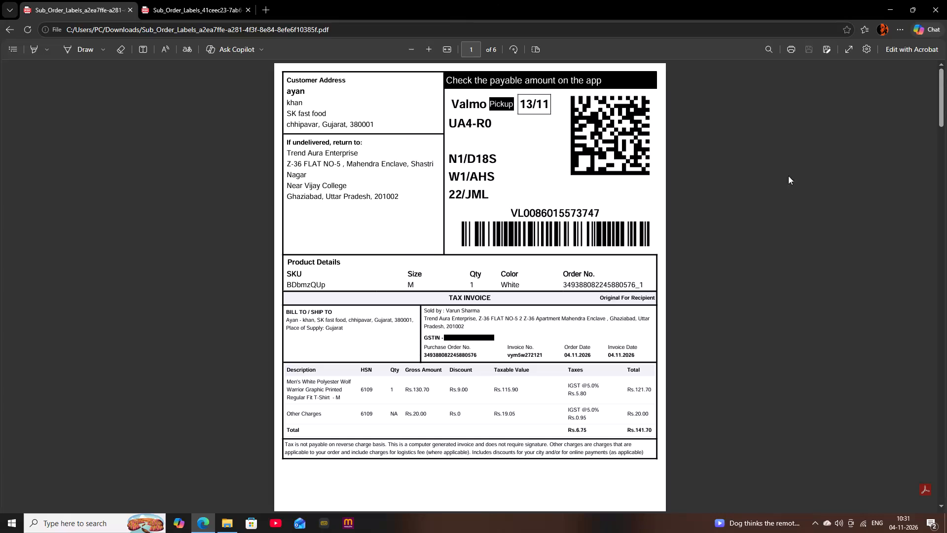
Print all pages of the a2ea7ffe Sub_Order_Labels PDF with the default print settings and close that file.
click(791, 50)
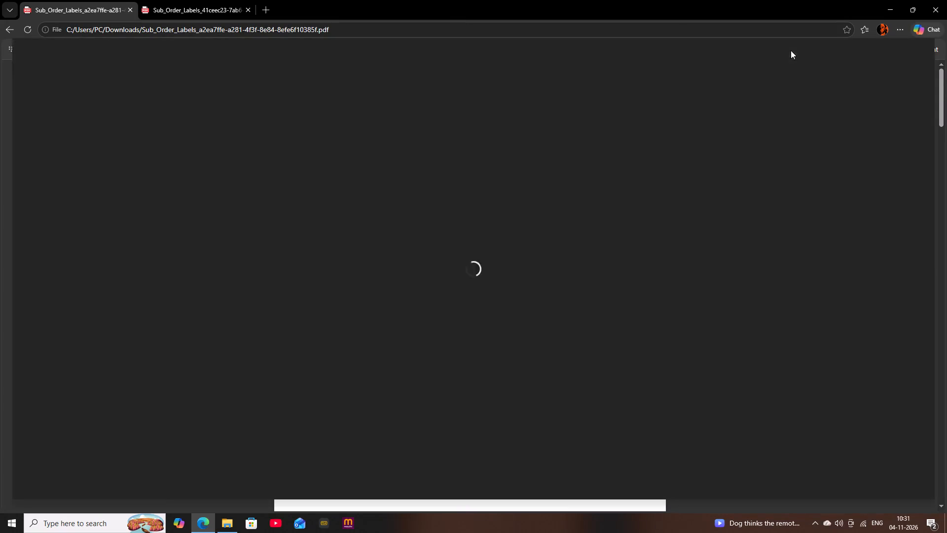
click(69, 490)
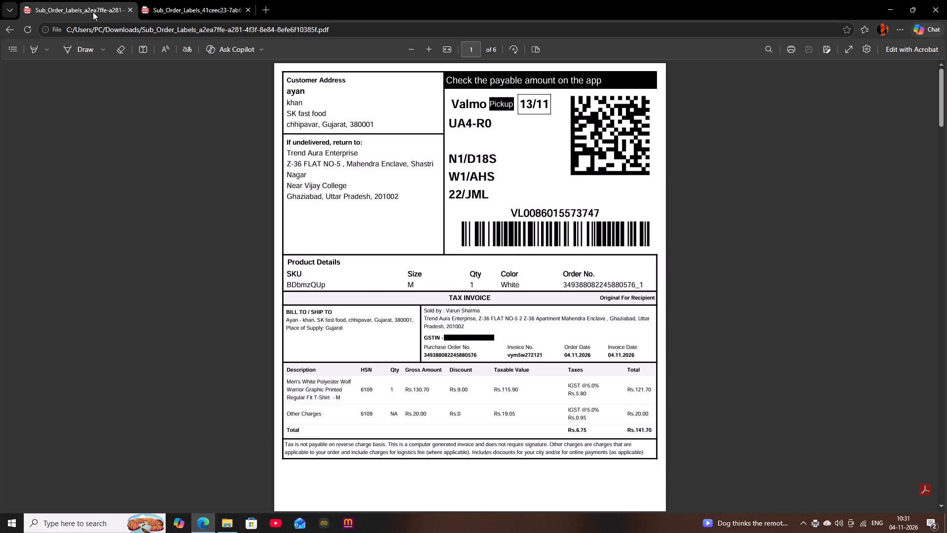
click(133, 10)
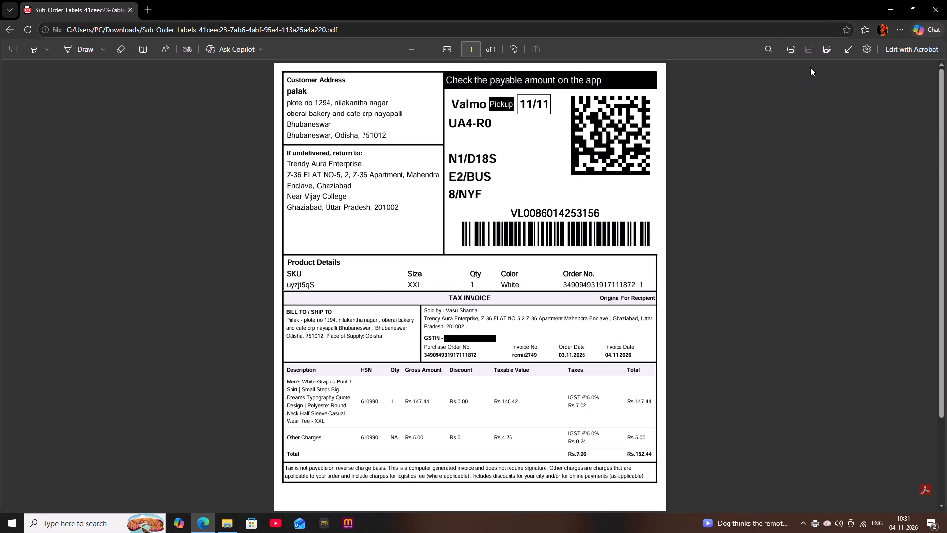
Print the 41ceec23 Sub_Order_Labels PDF in one portrait copy on the H30C-lite printer and close the file.
click(792, 51)
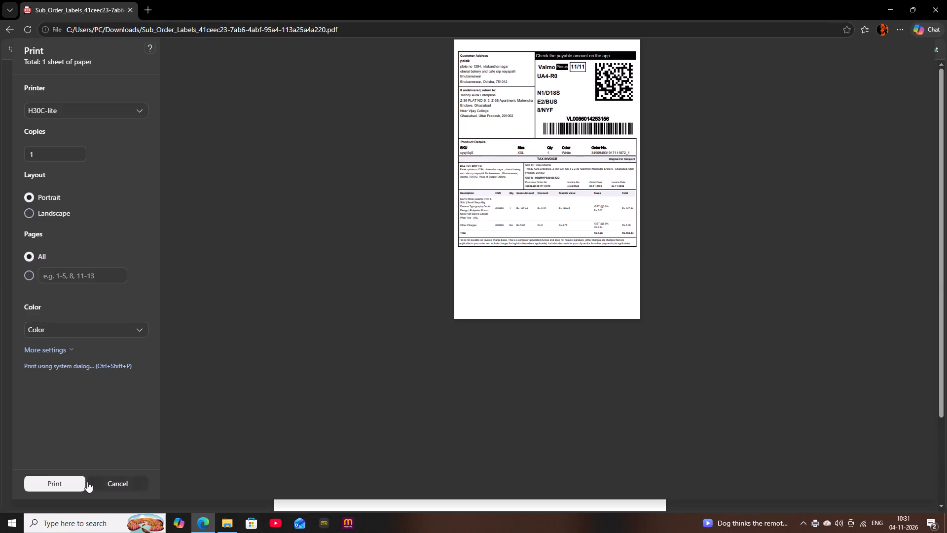
click(71, 486)
click(129, 5)
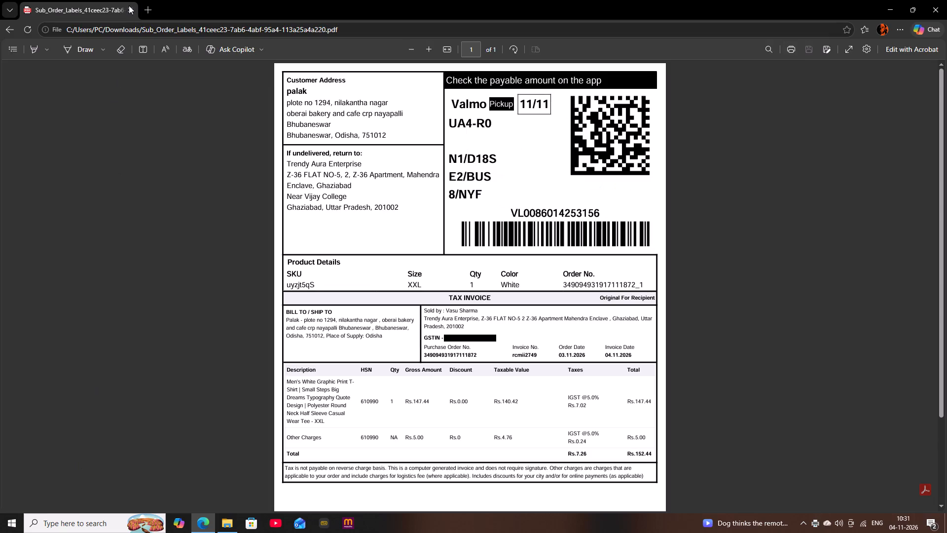
click(129, 9)
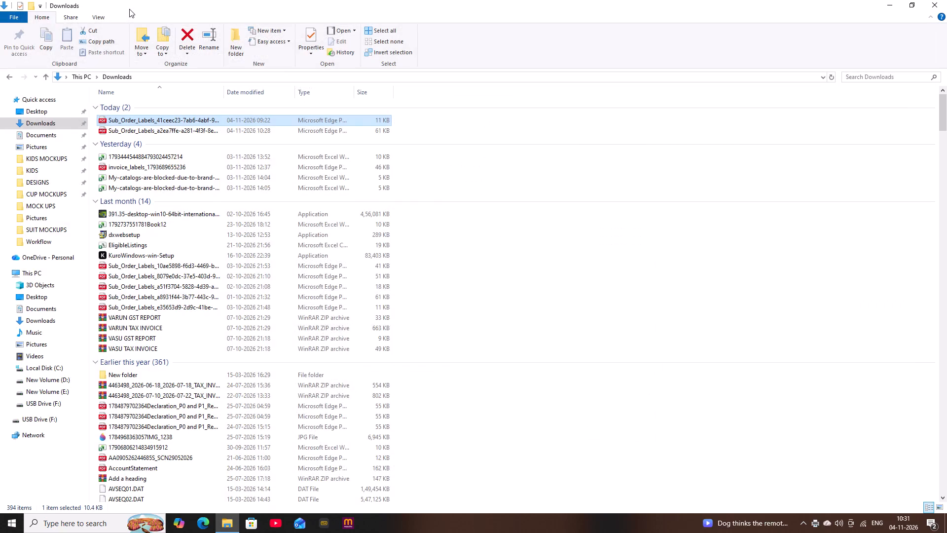
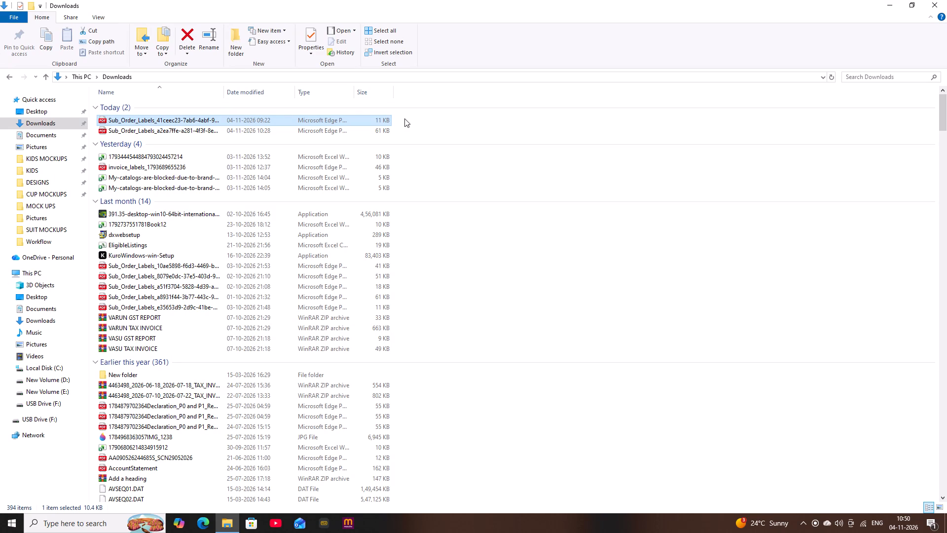
Delete the two Sub_Order_Labels PDFs dated today from the Downloads folder and close the folder window.
drag(404, 118, 385, 132)
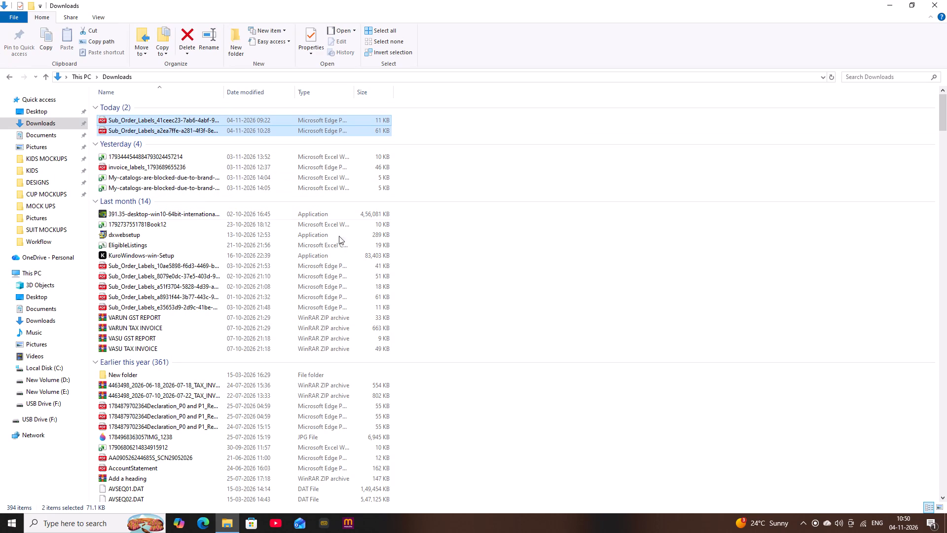
key(Delete)
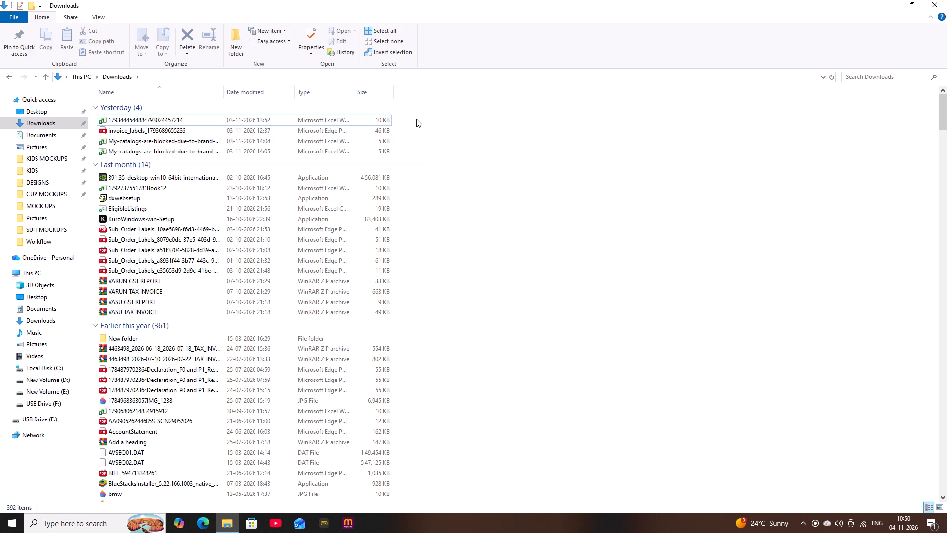
click(945, 0)
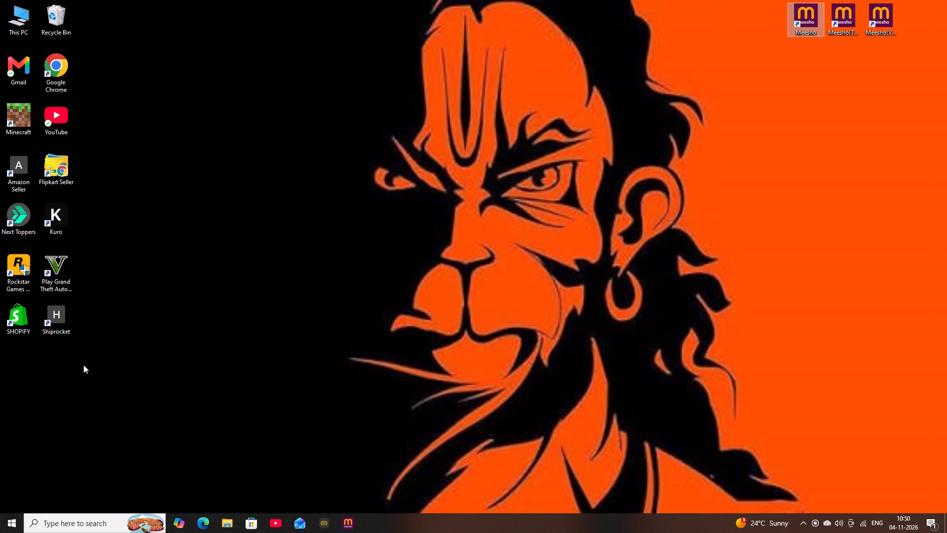
Open the Trend Aura Enterprise Meesho account, check its pending and on-hold orders, and close the supplier panel.
double_click(798, 14)
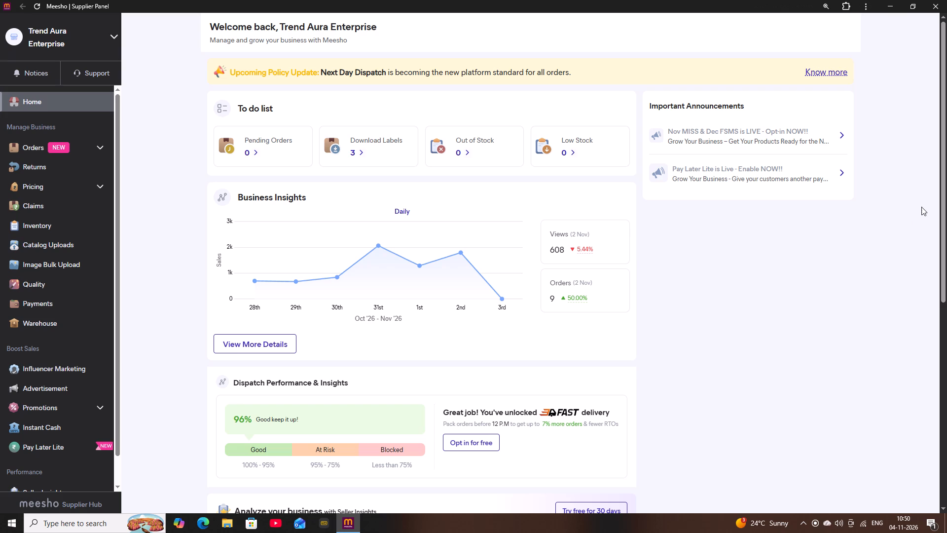
click(66, 139)
scroll(134, 288, down, 2)
click(227, 302)
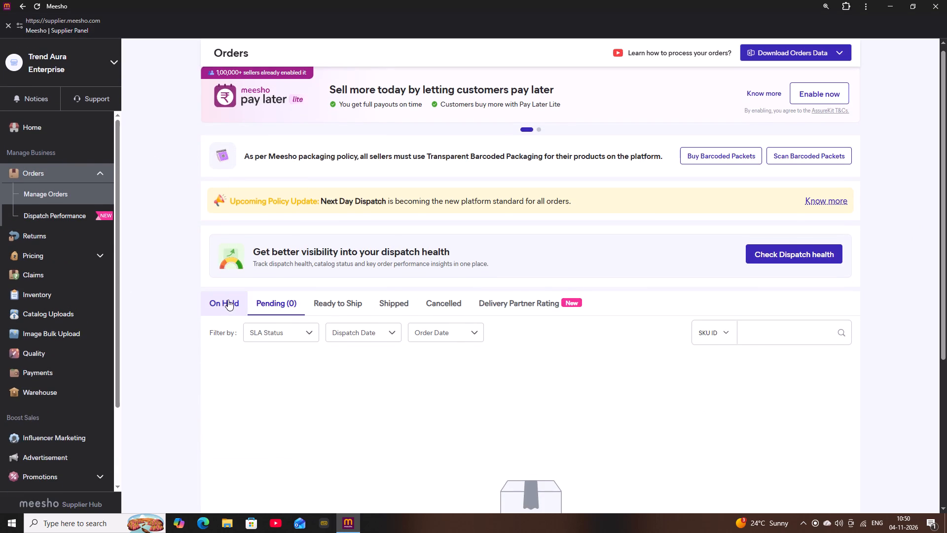
scroll(389, 290, down, 1)
click(946, 0)
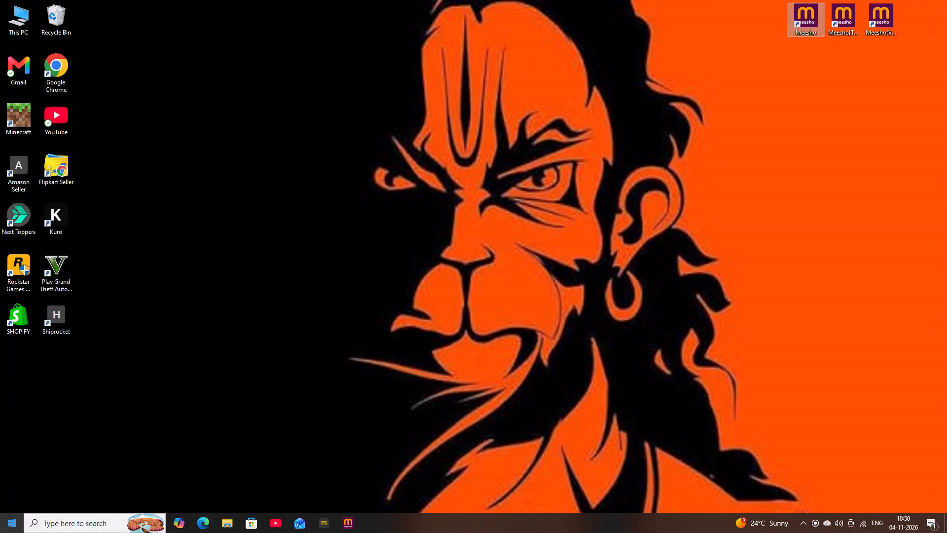
Bring up the computer's power options to shut it down.
click(0, 532)
click(5, 516)
click(9, 505)
click(5, 515)
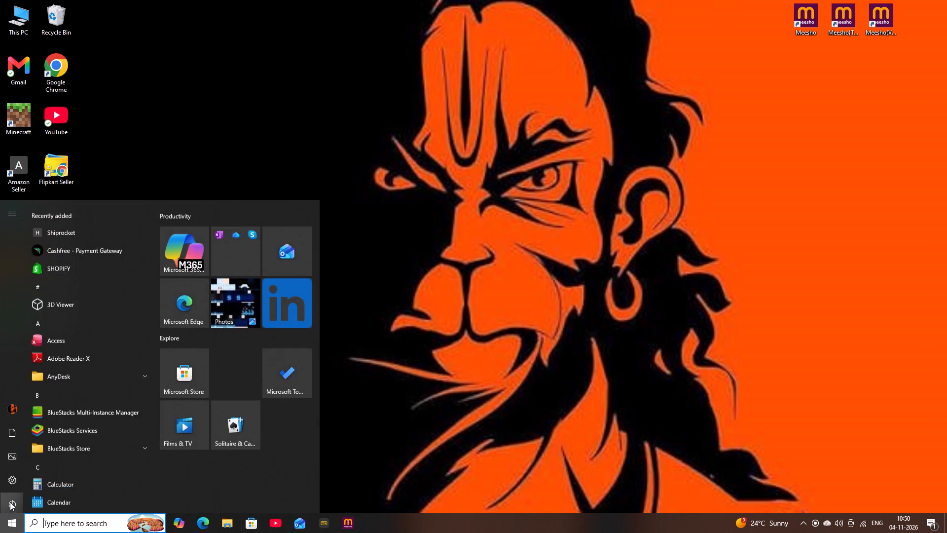
click(10, 501)
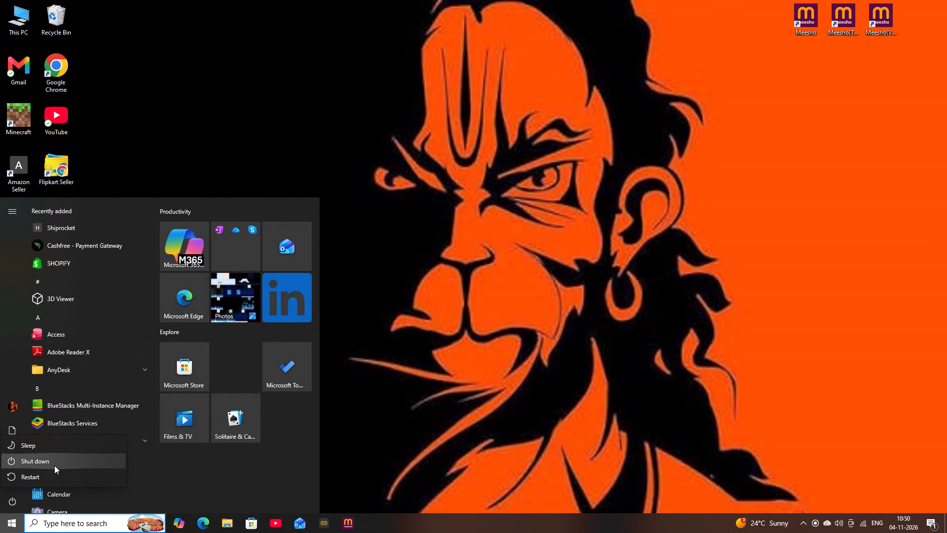